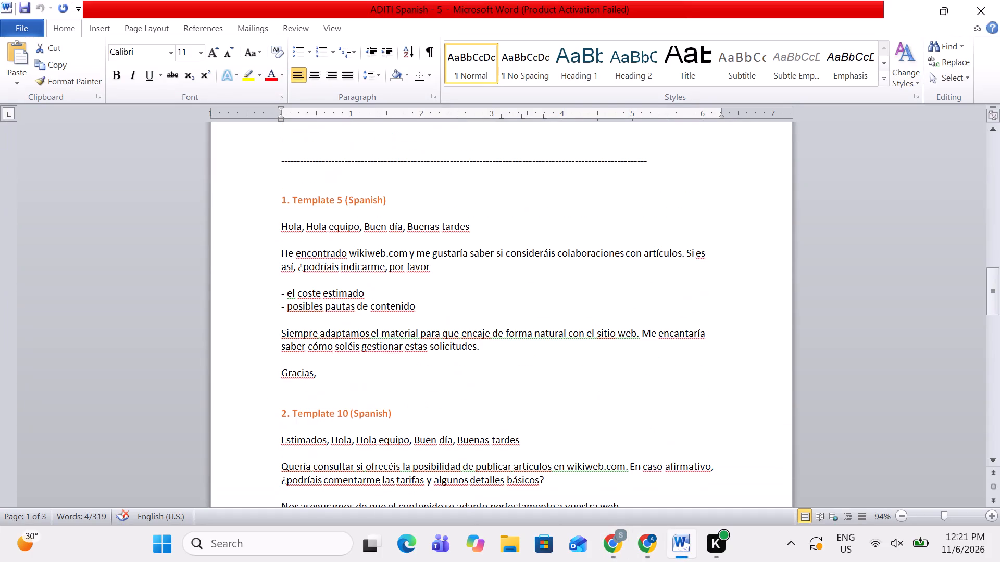
# Select the greeting "Hola equipo" in the opening line of Template 5 (Spanish).
pyautogui.click(311, 225)
pyautogui.moveTo(311, 225); pyautogui.dragTo(337, 227)
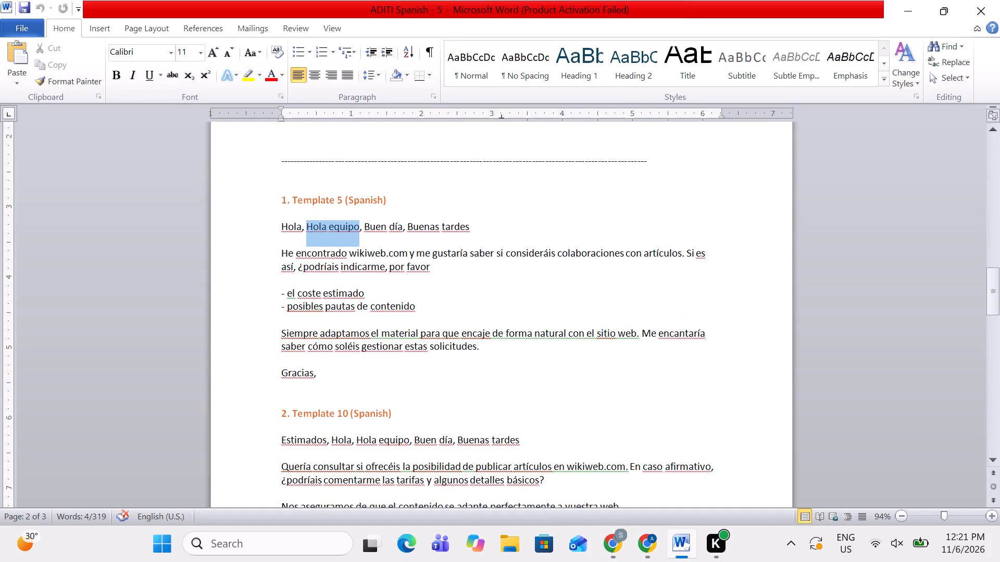
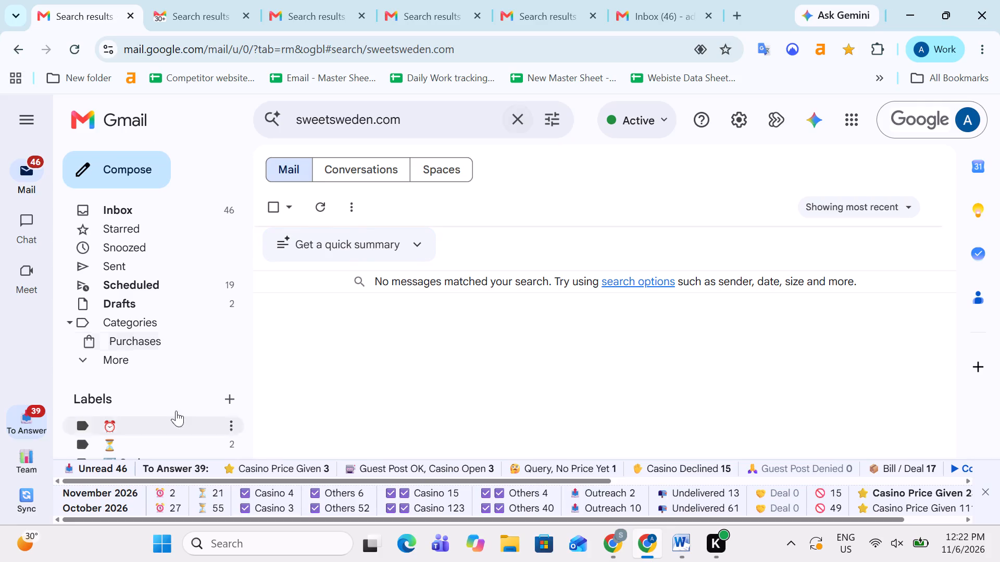
# Search the second and third open Gmail accounts for sweetsweden.com, replacing the earlier search in each mailbox.
pyautogui.click(230, 0)
pyautogui.click(512, 121)
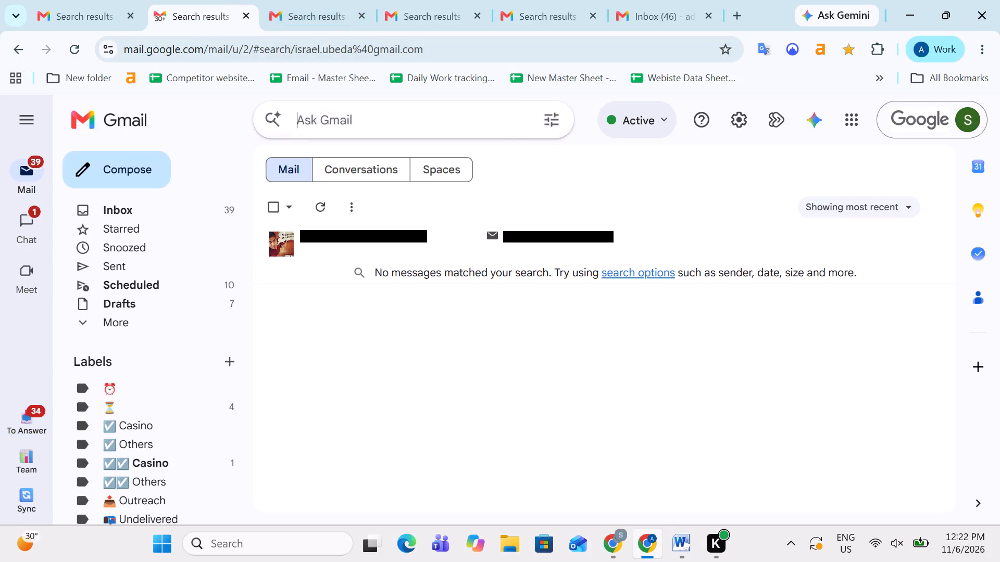
pyautogui.hotkey('ctrl', 'v')
pyautogui.press('Return')
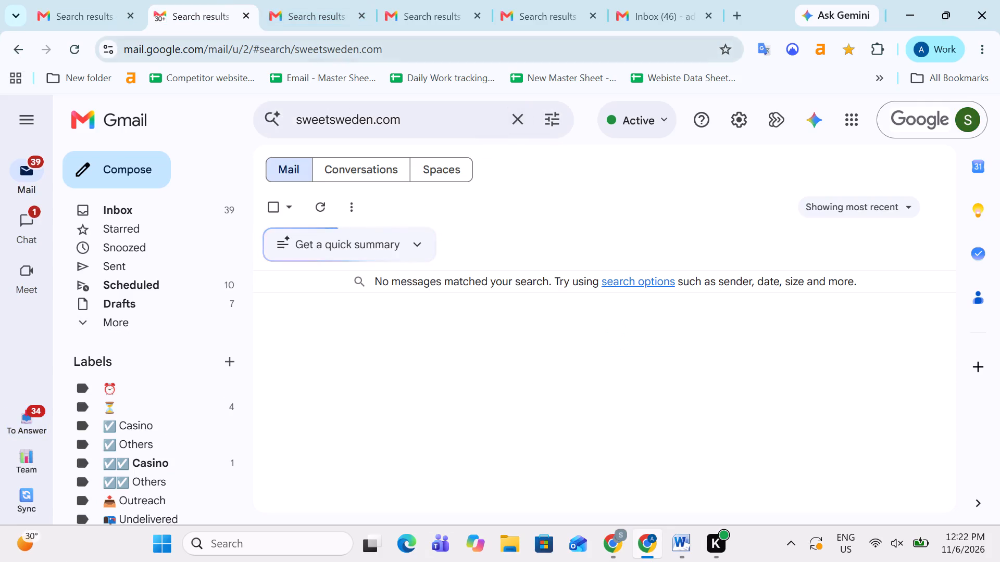
pyautogui.click(336, 0)
pyautogui.click(546, 112)
pyautogui.click(511, 119)
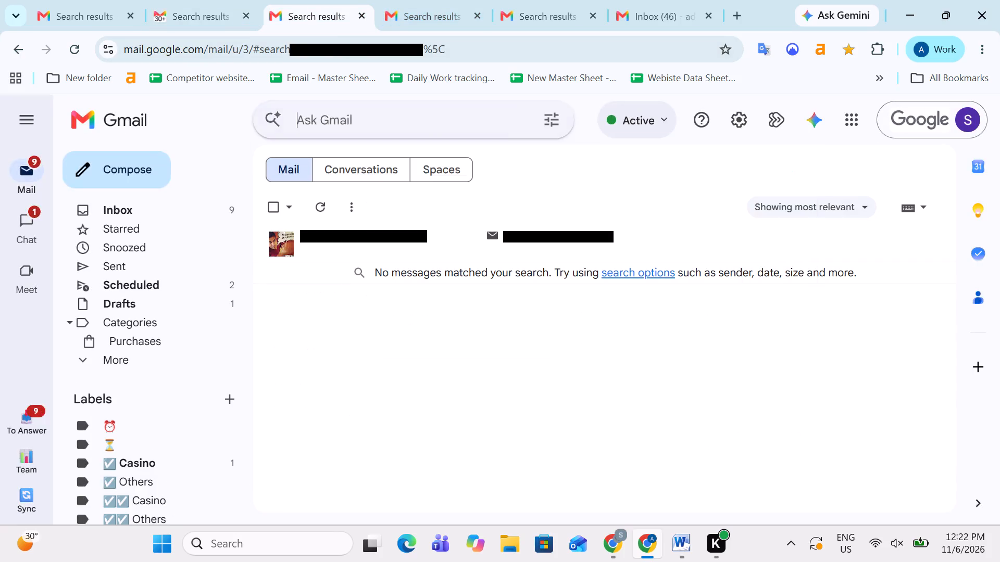
pyautogui.hotkey('ctrl', 'v')
pyautogui.press('Return')
# Search the fourth and fifth open Gmail accounts for the same domain, sweetsweden.com.
pyautogui.click(443, 0)
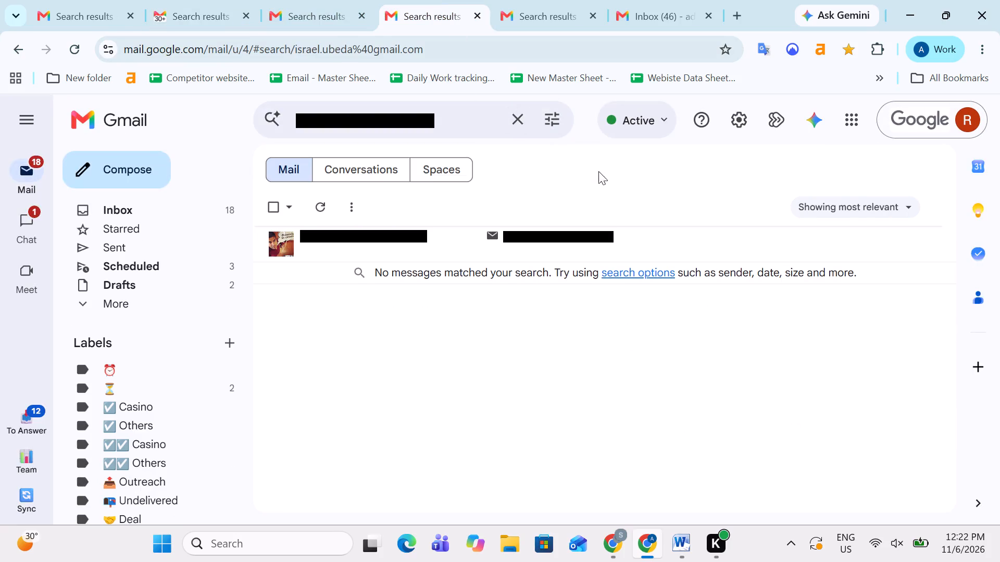
pyautogui.click(528, 120)
pyautogui.hotkey('ctrl', 'v')
pyautogui.press('Return')
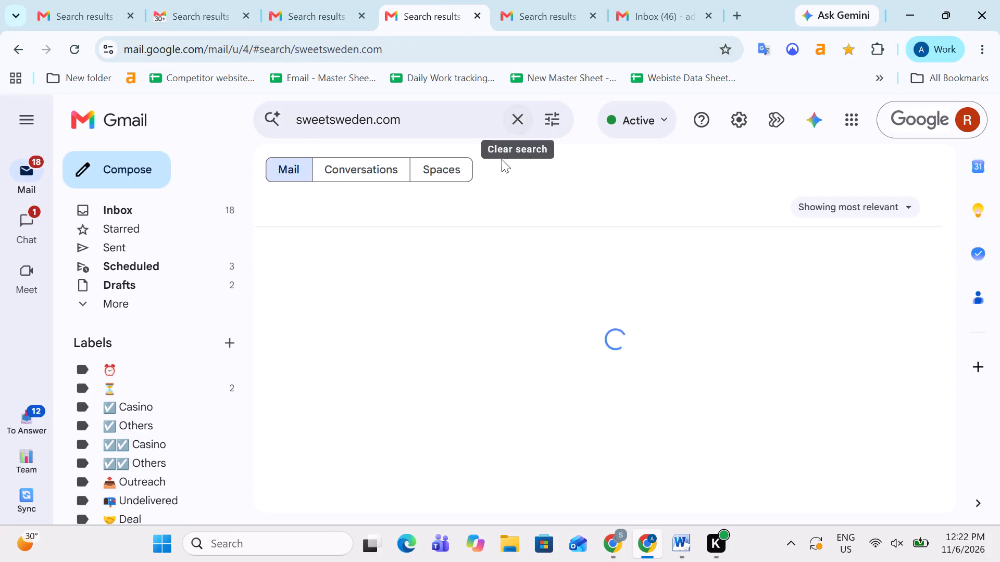
pyautogui.click(553, 0)
pyautogui.click(520, 117)
pyautogui.hotkey('ctrl', 'v')
pyautogui.press('Return')
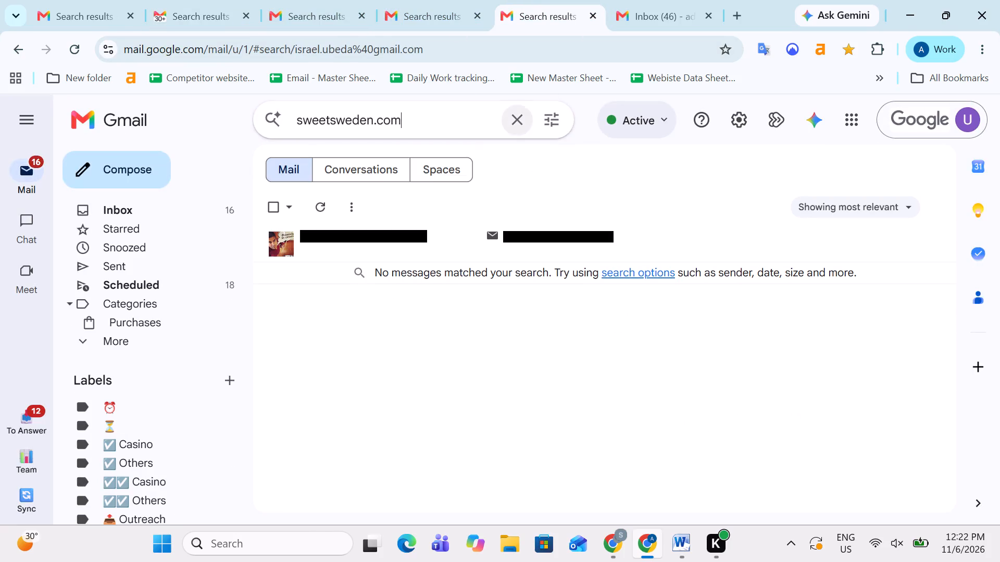
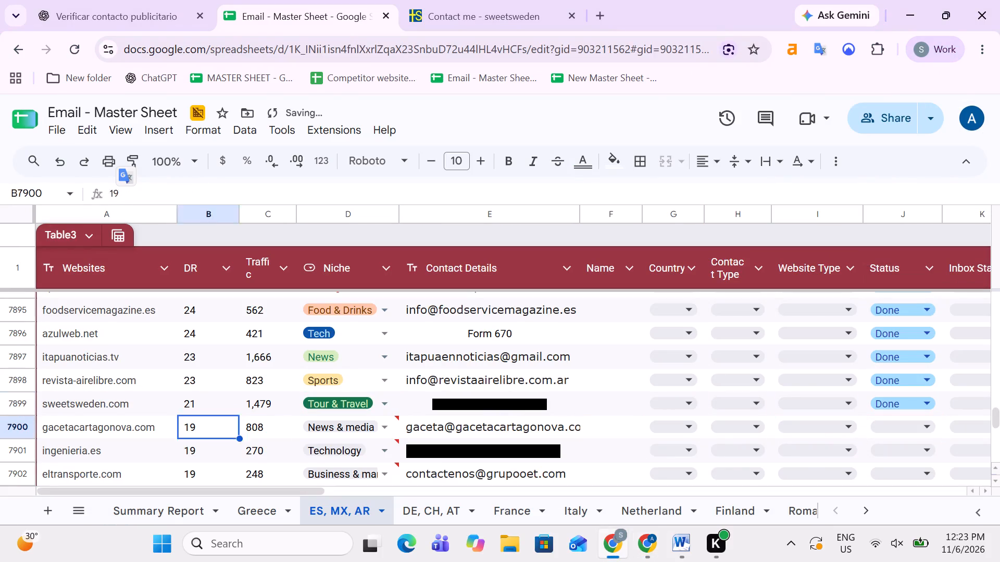
# Set the niche of gacetacartagonova.com in row 7900 to News.
pyautogui.press('Right')
pyautogui.press('Right')
pyautogui.press('Right')
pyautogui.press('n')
pyautogui.press('Down')
pyautogui.press('Return')
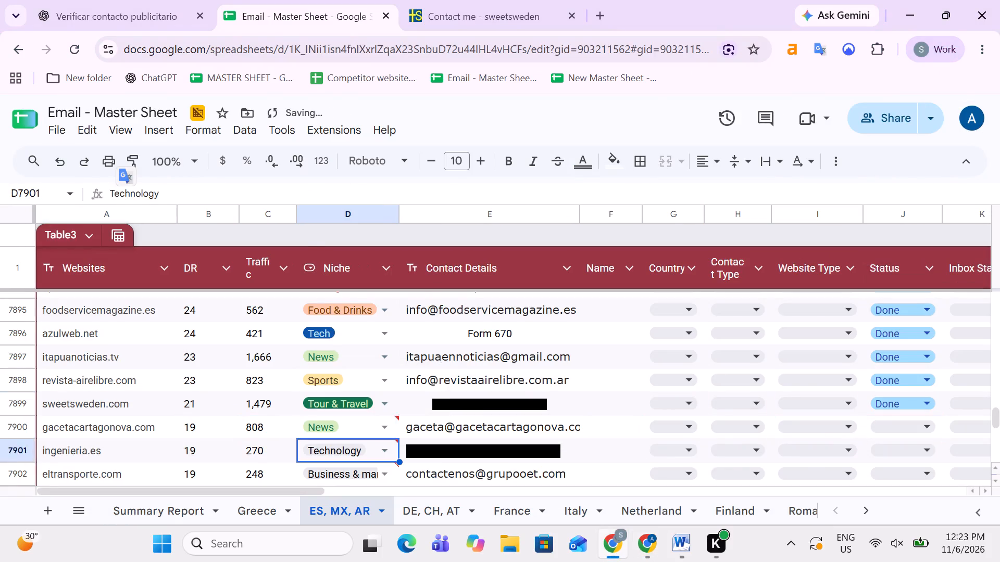
# Select the full contact email text in the Contact Details cell for gacetacartagonova.com.
pyautogui.press('Up')
pyautogui.press('Right')
pyautogui.tripleClick(197, 190)
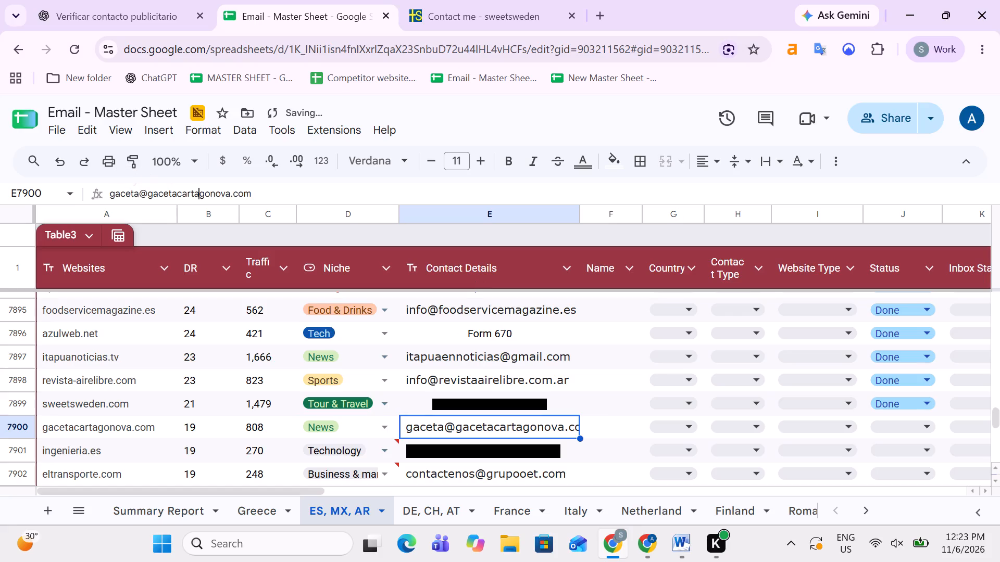
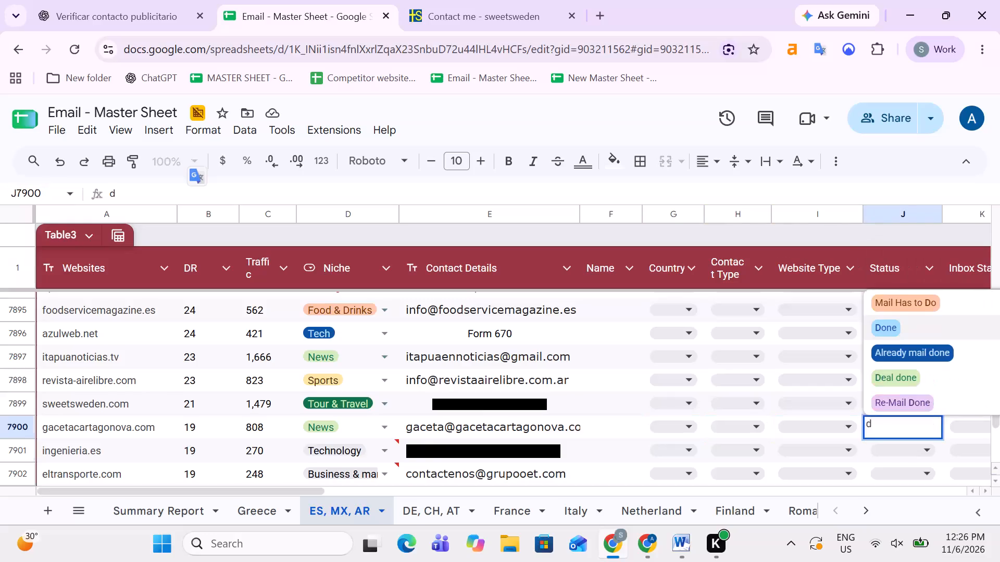
# Set the Status of gacetacartagonova.com to Done and check the remaining columns of its row.
pyautogui.press('Up')
pyautogui.press('Right')
pyautogui.press('Right')
pyautogui.press('Right')
pyautogui.press('Right')
# Select the full contact email text in the Contact Details cell for ingenieria.es.
pyautogui.press('Down')
pyautogui.press('Left')
pyautogui.press('Left')
pyautogui.press('Left')
pyautogui.press('Left')
pyautogui.press('Left')
pyautogui.press('Left')
pyautogui.press('Left')
pyautogui.press('Left')
pyautogui.press('Left')
pyautogui.press('Left')
pyautogui.press('Left')
pyautogui.press('Left')
pyautogui.press('Left')
pyautogui.press('Left')
pyautogui.press('Left')
pyautogui.press('Left')
pyautogui.press('Left')
pyautogui.press('Left')
pyautogui.press('Left')
pyautogui.press('Left')
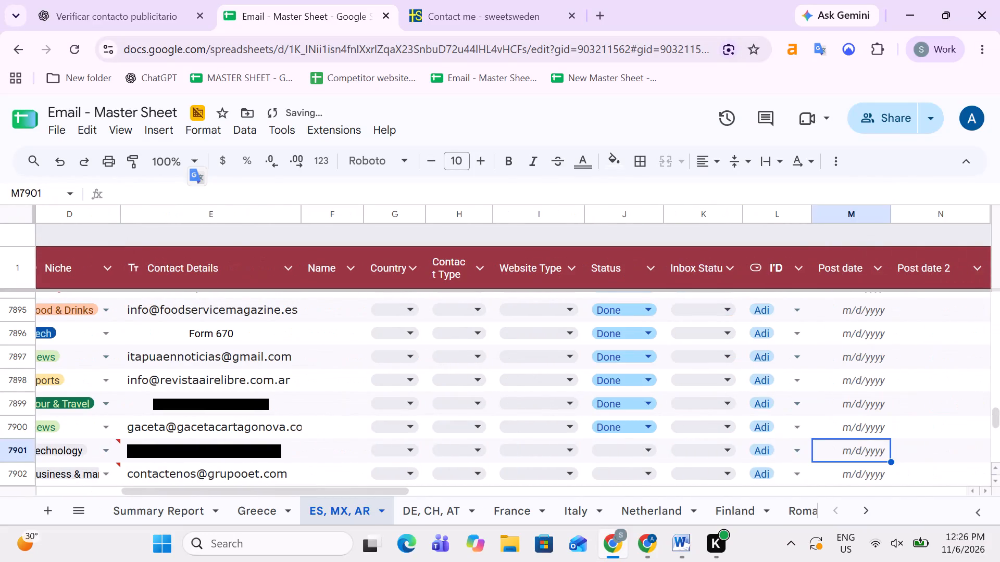
pyautogui.press('Right')
pyautogui.press('Right')
pyautogui.press('Right')
pyautogui.press('Right')
pyautogui.press('Right')
pyautogui.press('Left')
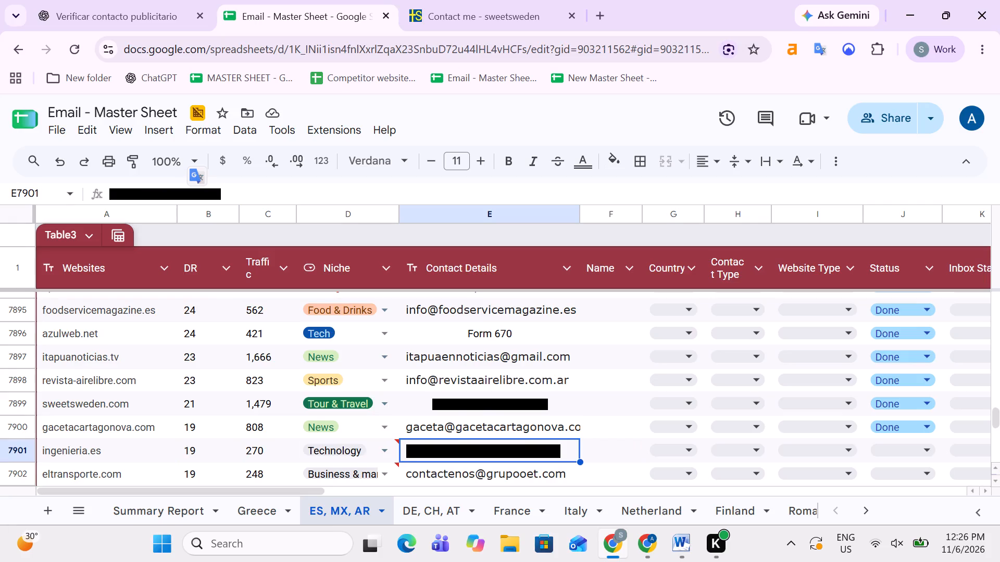
pyautogui.tripleClick(182, 194)
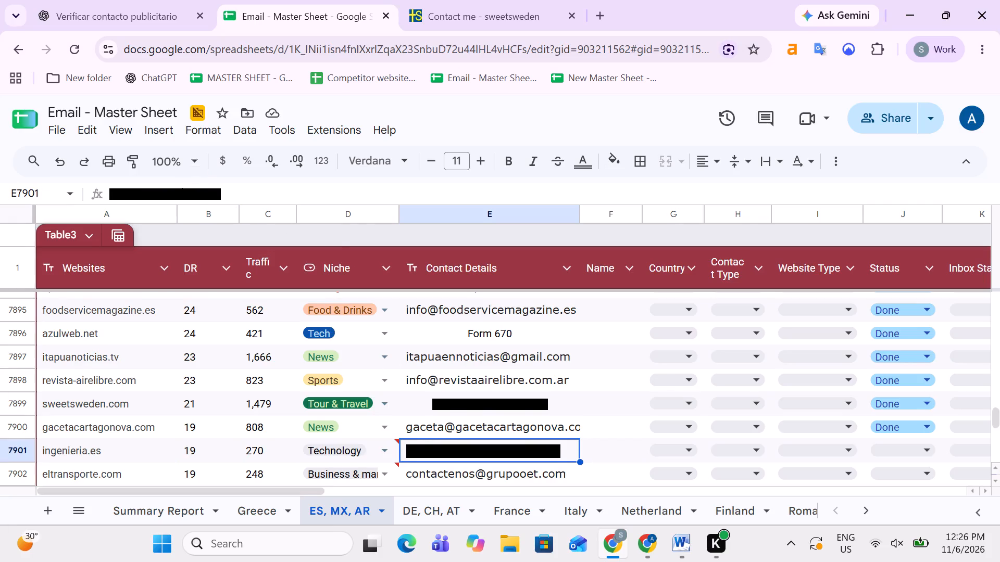
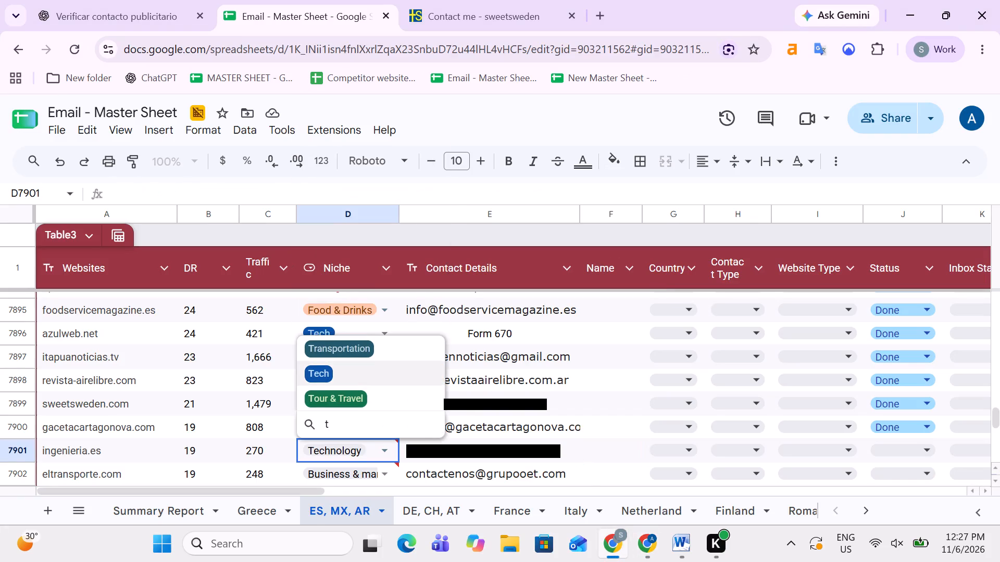
# Set the Niche of ingenieria.es to Tech and return to the Websites cell of the same row.
pyautogui.press('Return')
pyautogui.press('Up')
pyautogui.press('Right')
pyautogui.press('Left')
pyautogui.press('Left')
pyautogui.press('Left')
pyautogui.press('Left')
pyautogui.press('Left')
pyautogui.press('Left')
pyautogui.press('Left')
pyautogui.press('Left')
pyautogui.press('Left')
pyautogui.press('Left')
pyautogui.press('Left')
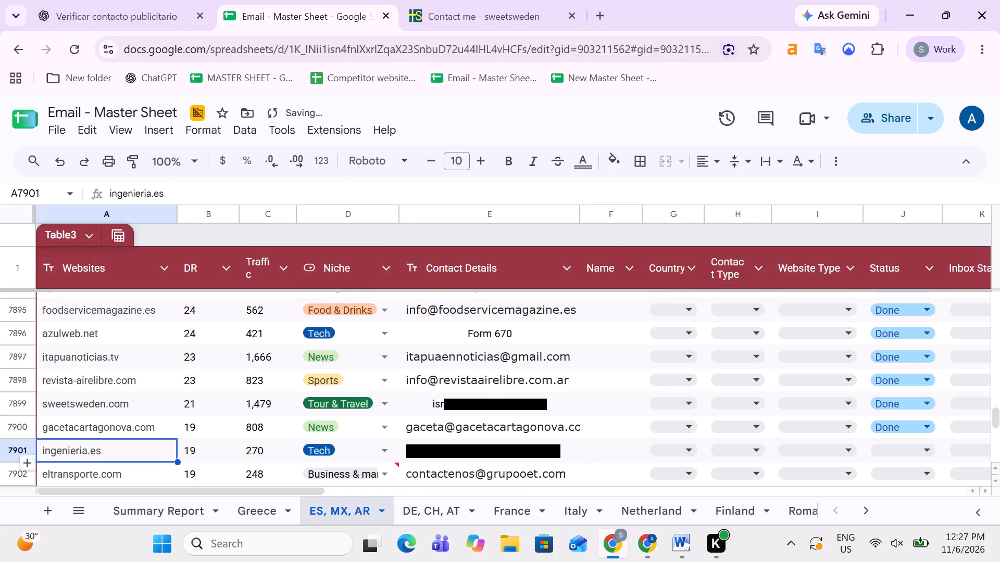
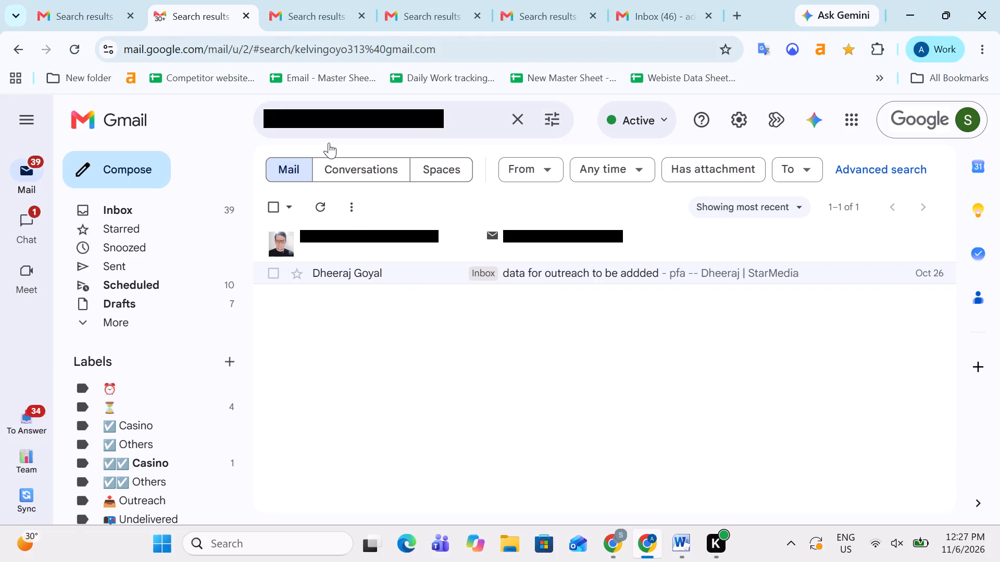
# Search for ingenieria.es in the current Gmail mailbox and in each of the next two open mailboxes.
pyautogui.click(514, 113)
pyautogui.hotkey('ctrl', 'v')
pyautogui.press('Return')
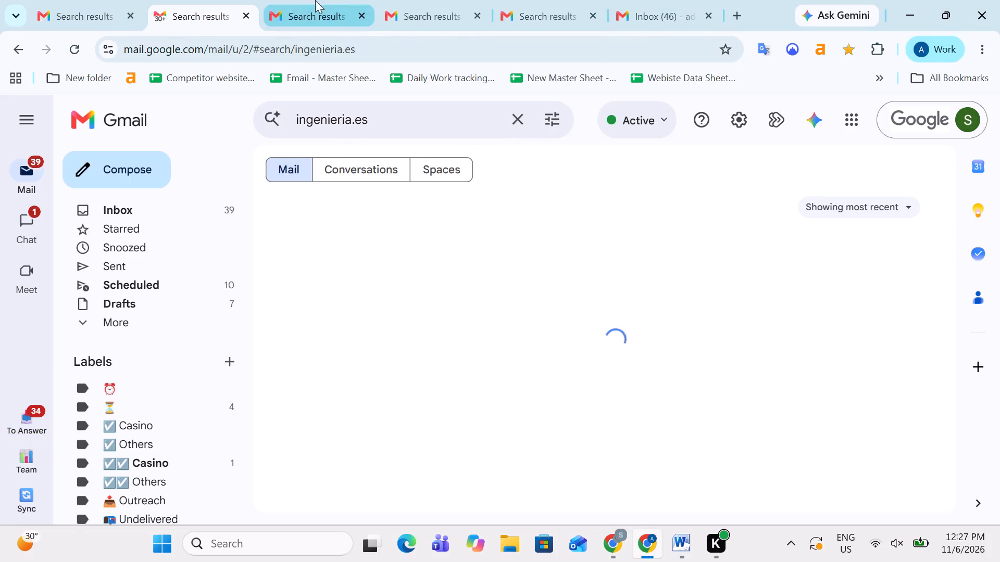
pyautogui.click(324, 0)
pyautogui.click(519, 116)
pyautogui.hotkey('ctrl', 'v')
pyautogui.press('Return')
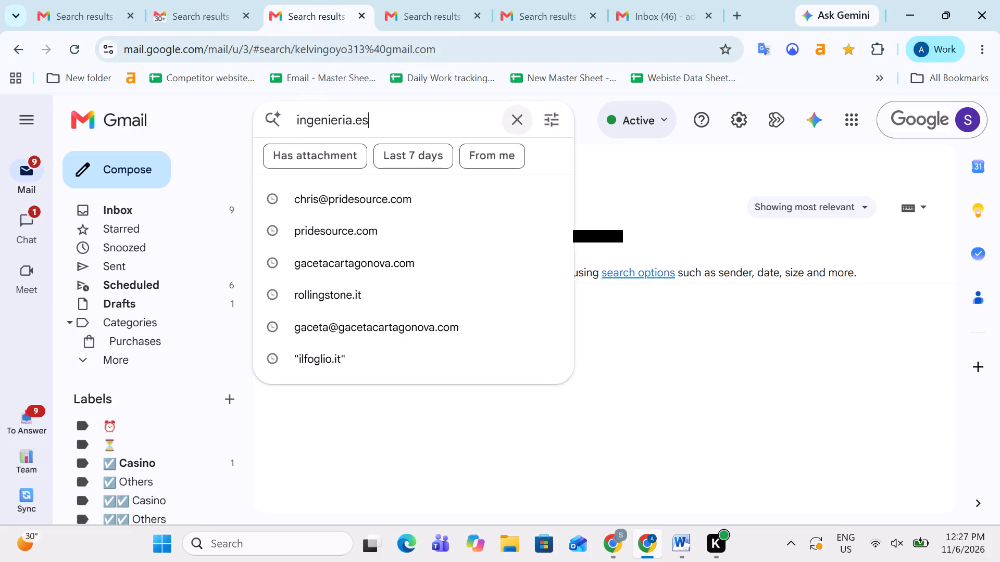
pyautogui.click(487, 0)
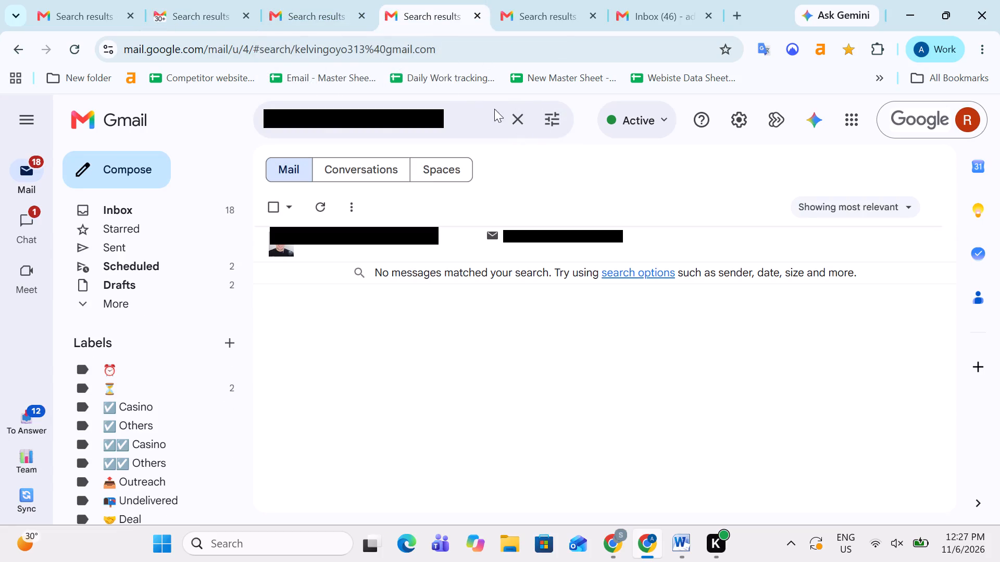
pyautogui.click(500, 113)
pyautogui.hotkey('ctrl', 'v')
pyautogui.press('Return')
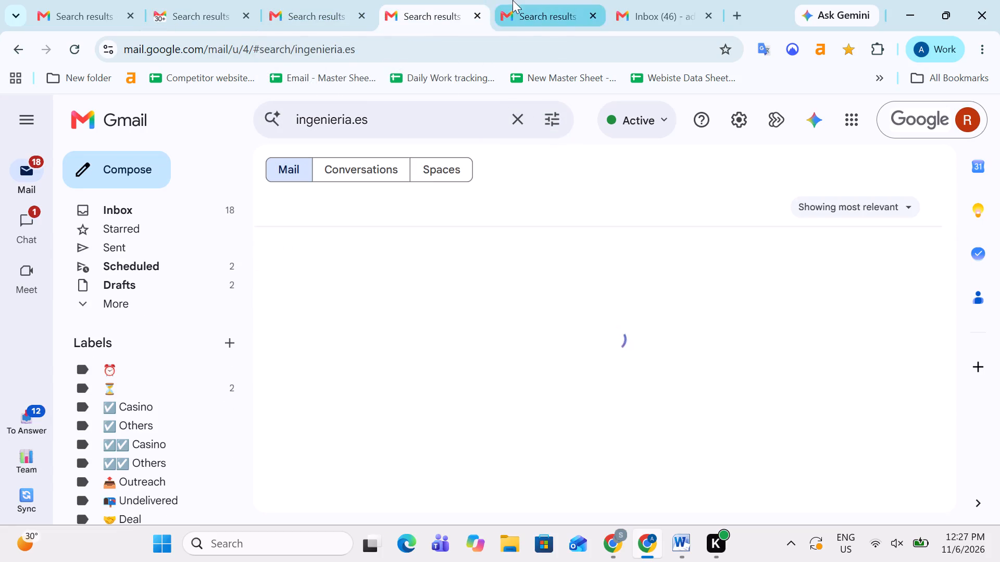
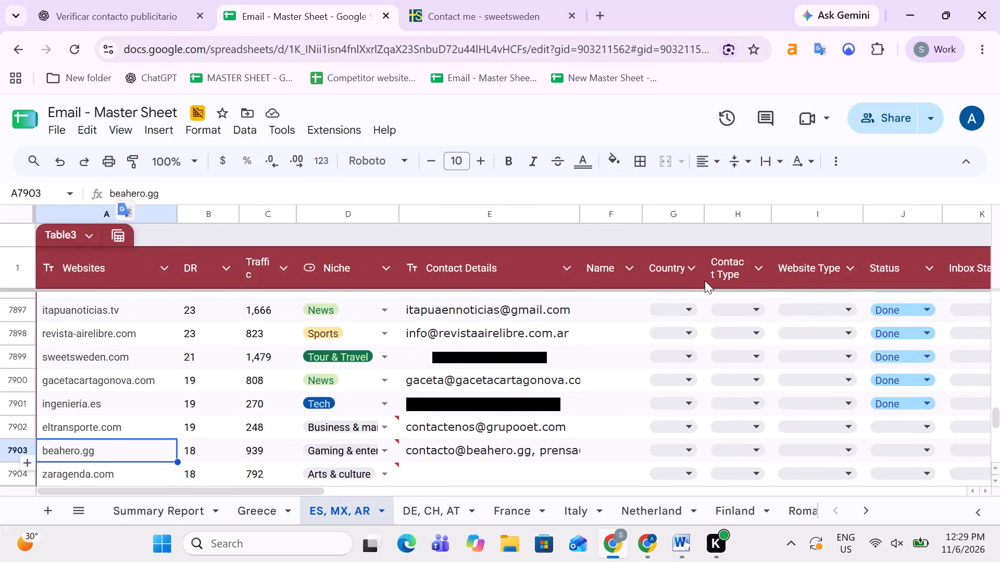
# Look through the website rows below ingenieria.es in the ES, MX, AR sheet to find the next unprocessed site.
pyautogui.press('Down')
pyautogui.press('Down')
pyautogui.press('Down')
pyautogui.press('Down')
pyautogui.press('Down')
pyautogui.press('Down')
pyautogui.press('Down')
pyautogui.press('Down')
pyautogui.press('Down')
pyautogui.press('Down')
pyautogui.press('Down')
pyautogui.press('Up')
pyautogui.press('Up')
pyautogui.press('Up')
pyautogui.press('Up')
pyautogui.press('Up')
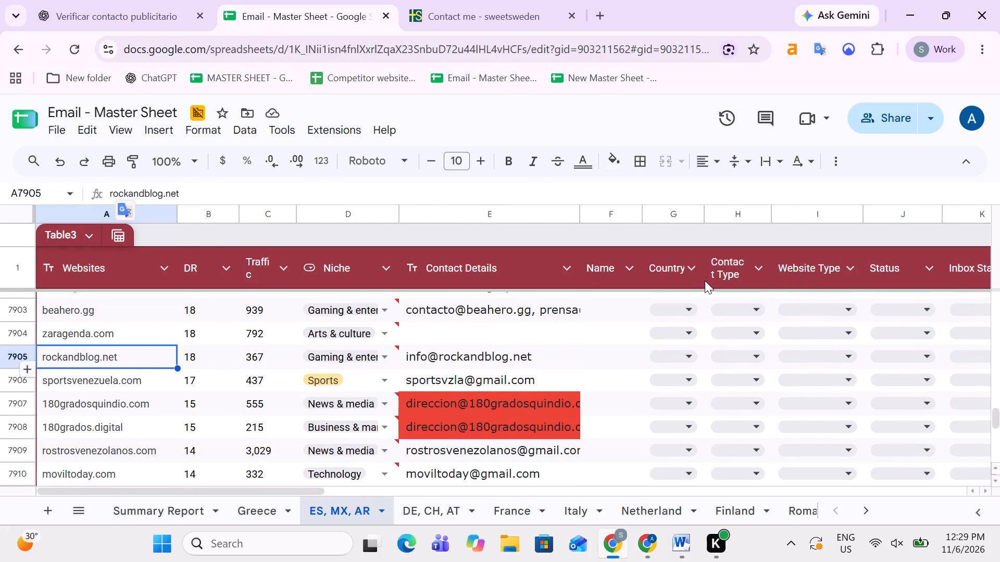
pyautogui.press('Up')
pyautogui.press('Up')
pyautogui.press('Up')
pyautogui.press('Up')
pyautogui.press('Down')
# Look across the eltransporte.com row, checking its columns from DR through the status and assignment fields.
pyautogui.press('Right')
pyautogui.press('Right')
pyautogui.press('Right')
pyautogui.press('Right')
pyautogui.press('Right')
pyautogui.press('Right')
pyautogui.press('Right')
pyautogui.press('Right')
pyautogui.press('Right')
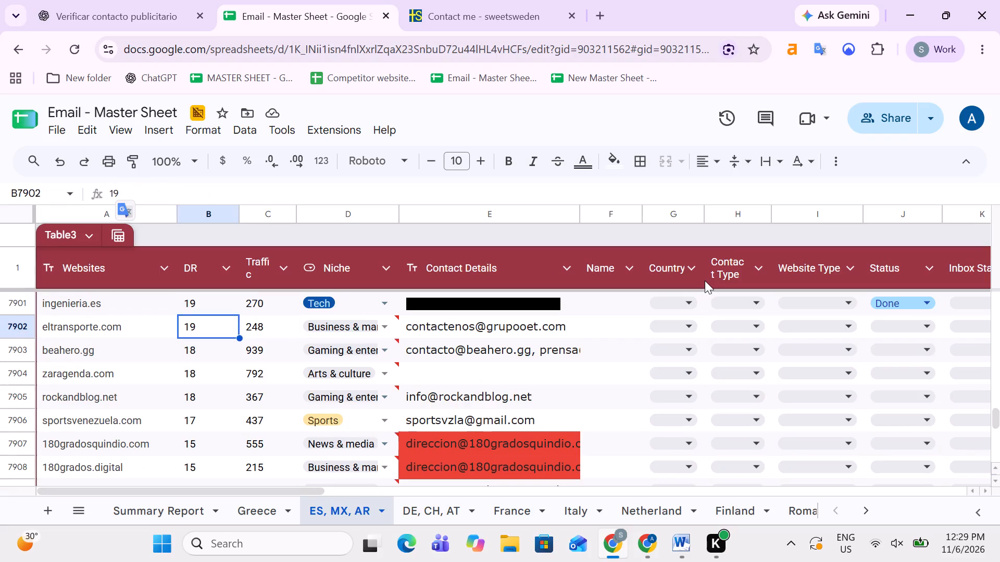
pyautogui.press('Right')
pyautogui.press('Right')
pyautogui.press('Right')
pyautogui.press('Right')
pyautogui.press('Left')
pyautogui.press('Left')
pyautogui.press('Left')
pyautogui.press('Left')
pyautogui.press('Left')
pyautogui.press('Left')
pyautogui.press('Left')
pyautogui.press('Left')
pyautogui.press('Left')
pyautogui.press('Left')
pyautogui.press('Left')
pyautogui.press('Left')
pyautogui.press('Left')
pyautogui.press('Left')
pyautogui.press('Left')
pyautogui.press('Left')
pyautogui.press('Left')
pyautogui.press('Left')
pyautogui.press('Left')
pyautogui.press('Left')
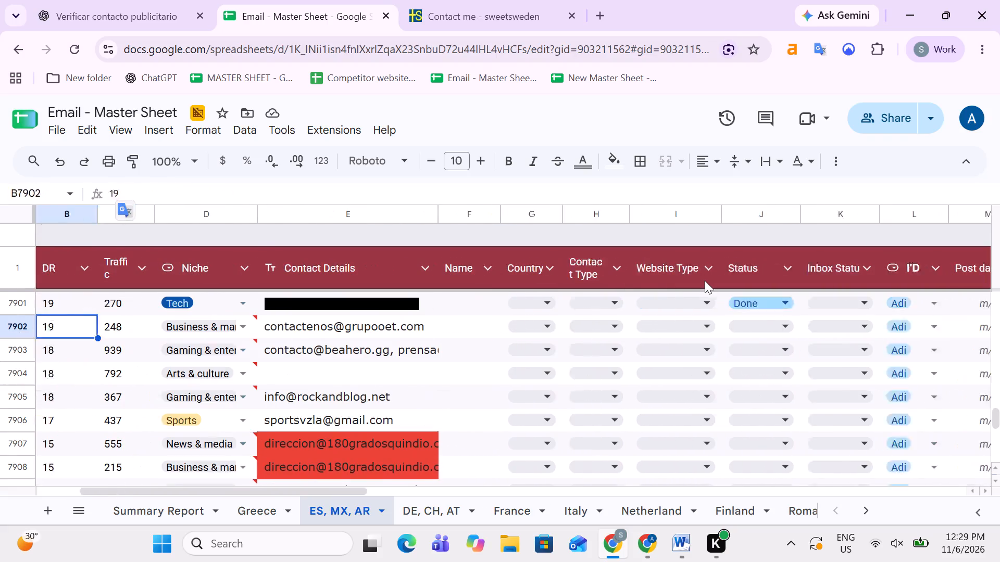
# Set the niche of eltransporte.com to Business and go to its contact details.
pyautogui.press('Right')
pyautogui.press('Right')
pyautogui.press('Right')
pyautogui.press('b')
pyautogui.press('Down')
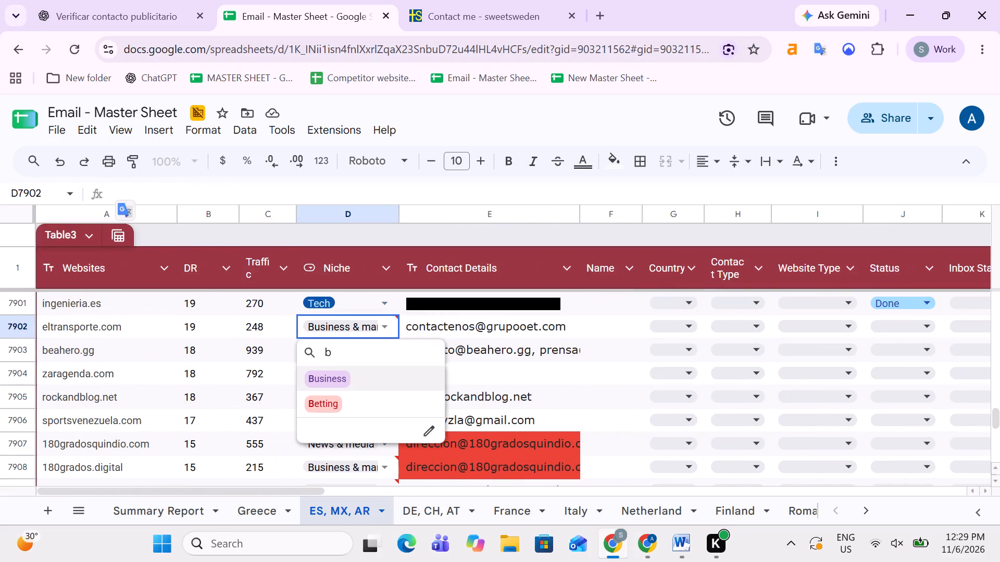
pyautogui.press('Return')
pyautogui.press('Up')
pyautogui.press('Right')
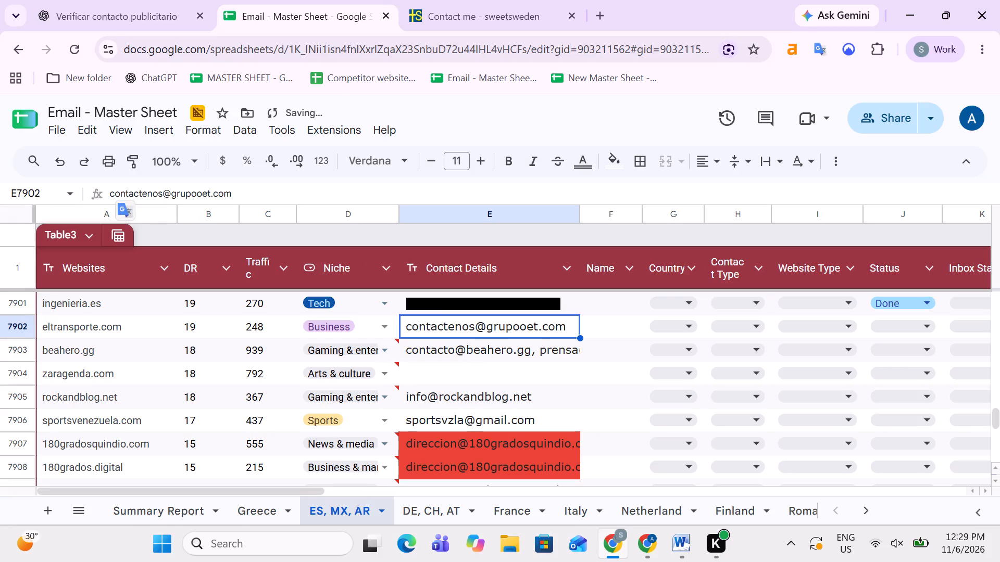
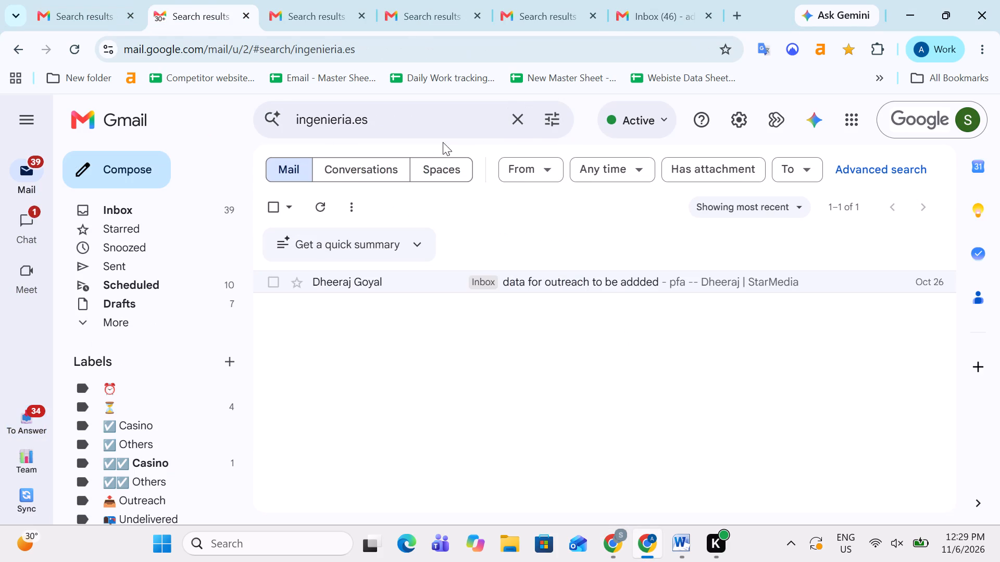
# Search for the copied eltransporte.com contact email address in the current Gmail mailbox and in each of the next three open mailboxes.
pyautogui.click(527, 135)
pyautogui.hotkey('ctrl', 'v')
pyautogui.press('Return')
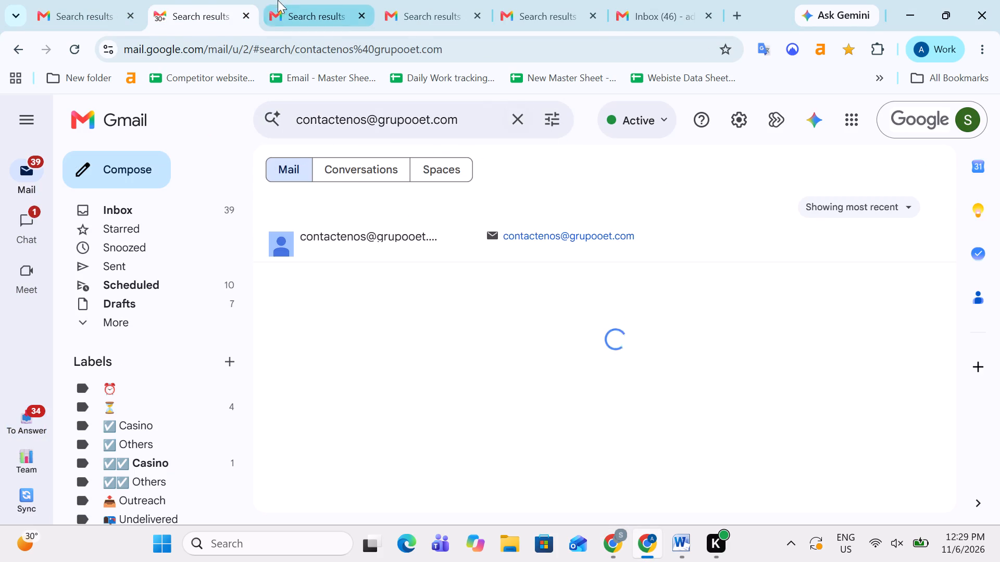
pyautogui.click(333, 0)
pyautogui.click(506, 131)
pyautogui.hotkey('ctrl', 'v')
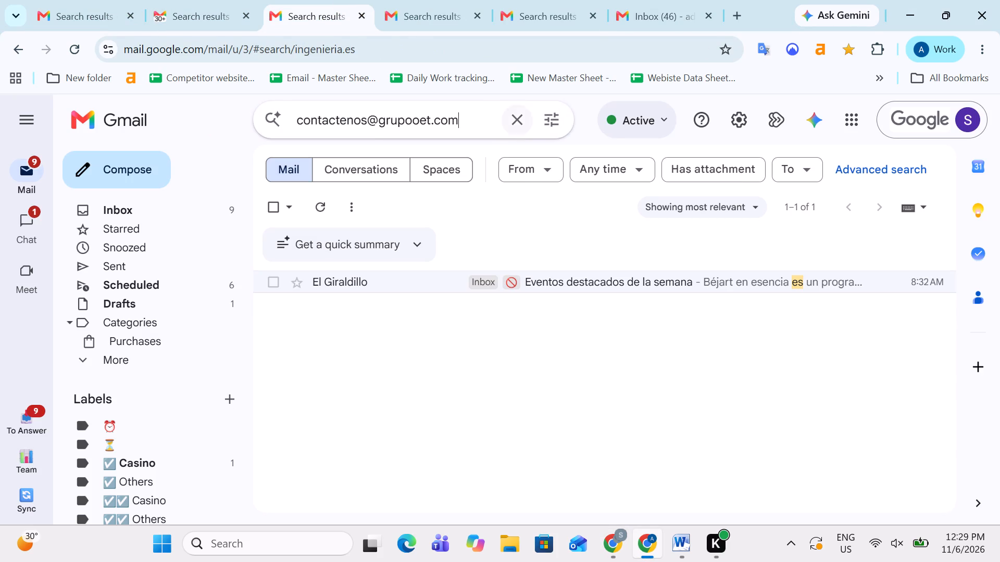
pyautogui.press('Return')
pyautogui.click(432, 0)
pyautogui.click(528, 114)
pyautogui.hotkey('ctrl', 'v')
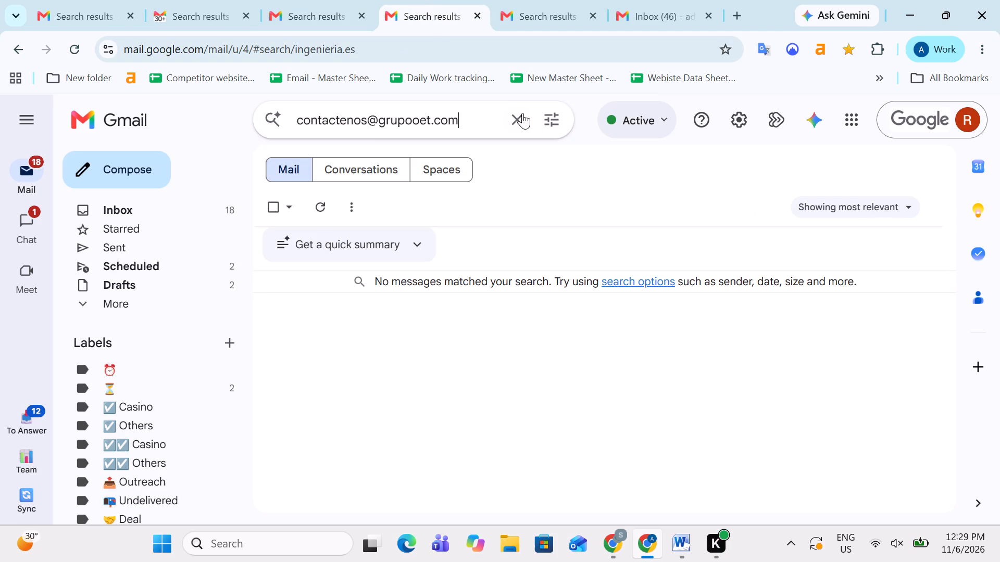
pyautogui.press('Return')
pyautogui.scroll(1, 522, 113)
pyautogui.click(538, 0)
pyautogui.click(525, 114)
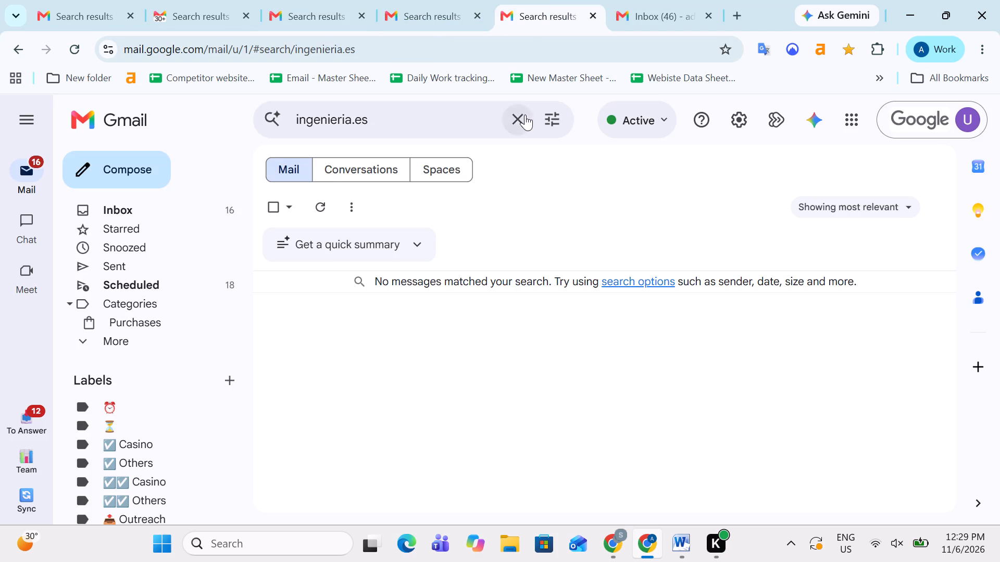
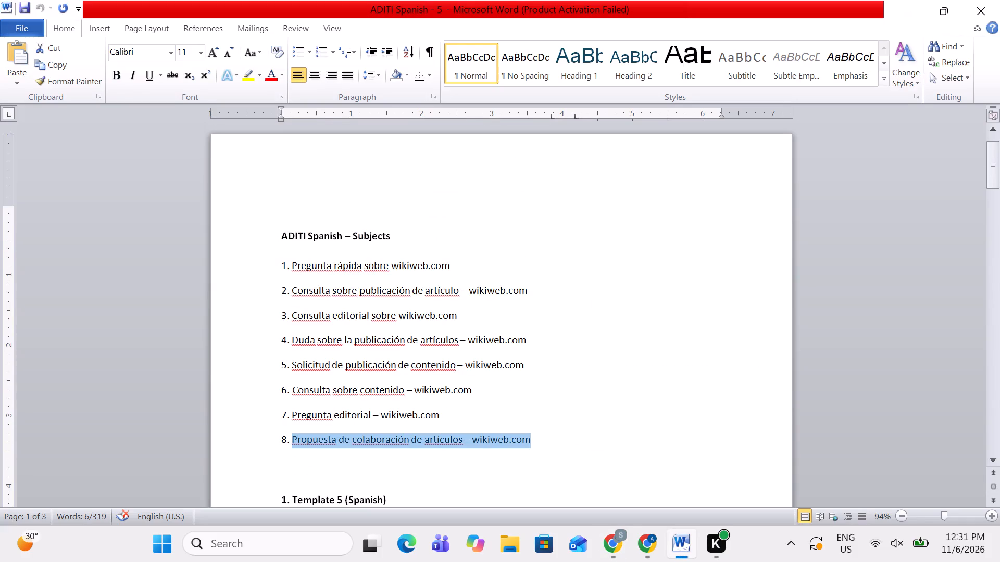
# Copy the seventh subject line, "Pregunta editorial – wikiweb.com", from the ADITI Spanish subjects list in the Word document.
pyautogui.click(300, 417)
pyautogui.moveTo(300, 417); pyautogui.dragTo(428, 412)
pyautogui.hotkey('ctrl', 'c')
pyautogui.hotkey('ctrl', 'c')
pyautogui.hotkey('ctrl', 'c')
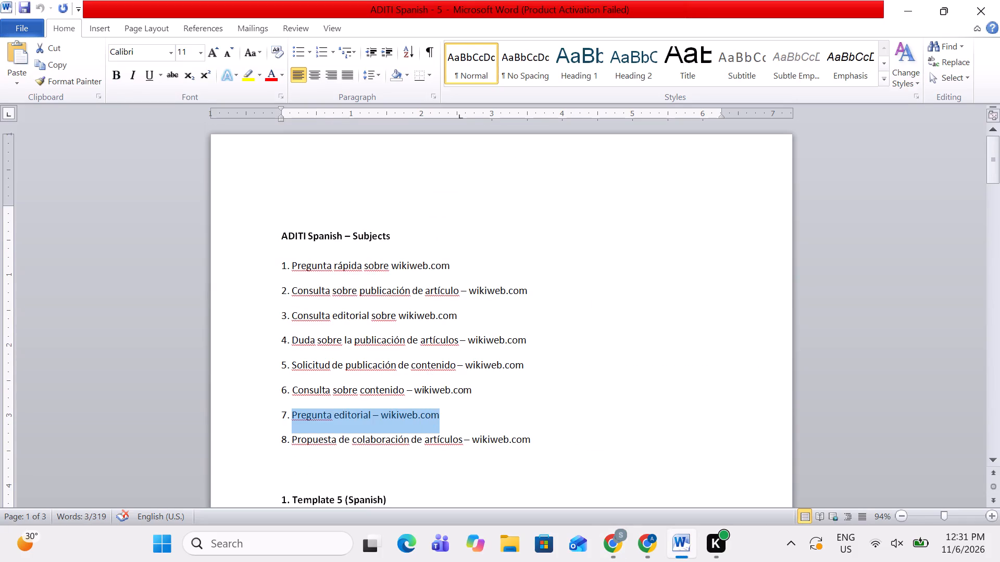
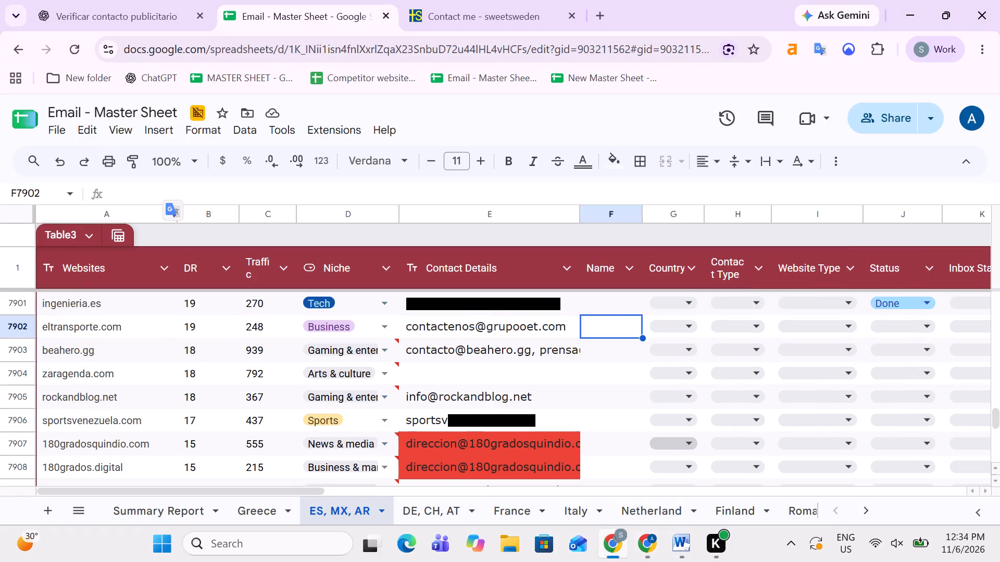
# Set the Status of the eltransporte.com row to Done.
pyautogui.press('Right')
pyautogui.press('Right')
pyautogui.press('Right')
pyautogui.press('Right')
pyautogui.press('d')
pyautogui.press('Down')
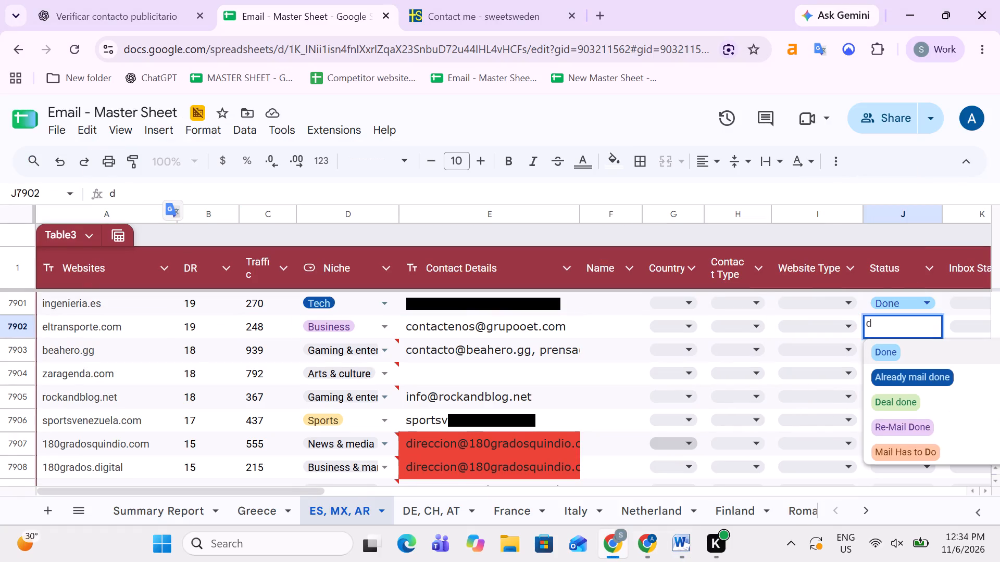
pyautogui.press('Up')
pyautogui.press('Up')
pyautogui.press('Up')
pyautogui.press('Up')
pyautogui.press('Up')
pyautogui.press('Return')
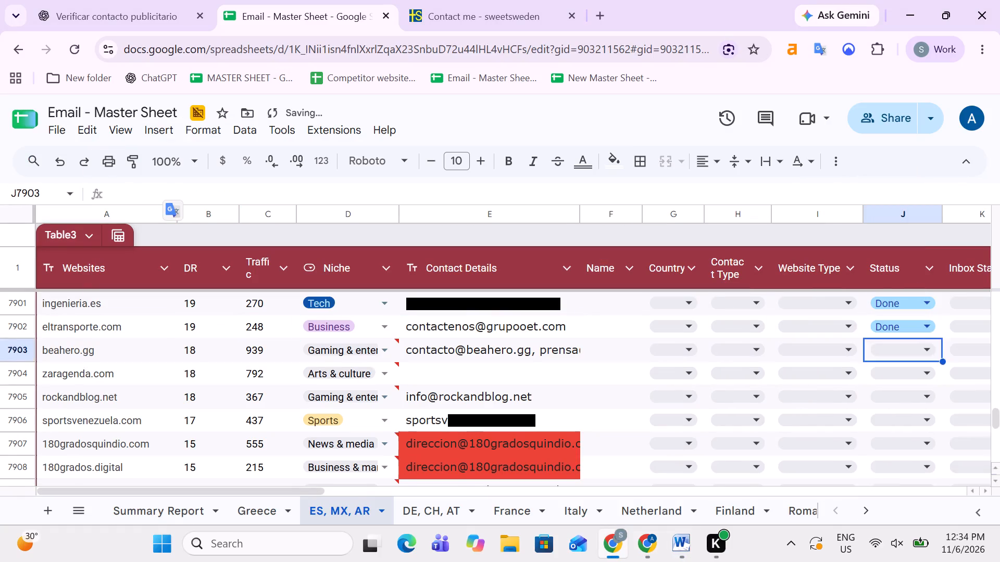
# Check how many rows are done since the last Post date entry by selecting their Status cells down through eltransporte.com.
pyautogui.press('Up')
pyautogui.press('Right')
pyautogui.press('Right')
pyautogui.press('Right')
pyautogui.press('Right')
pyautogui.press('Left')
pyautogui.hotkey('ctrl', 'Up')
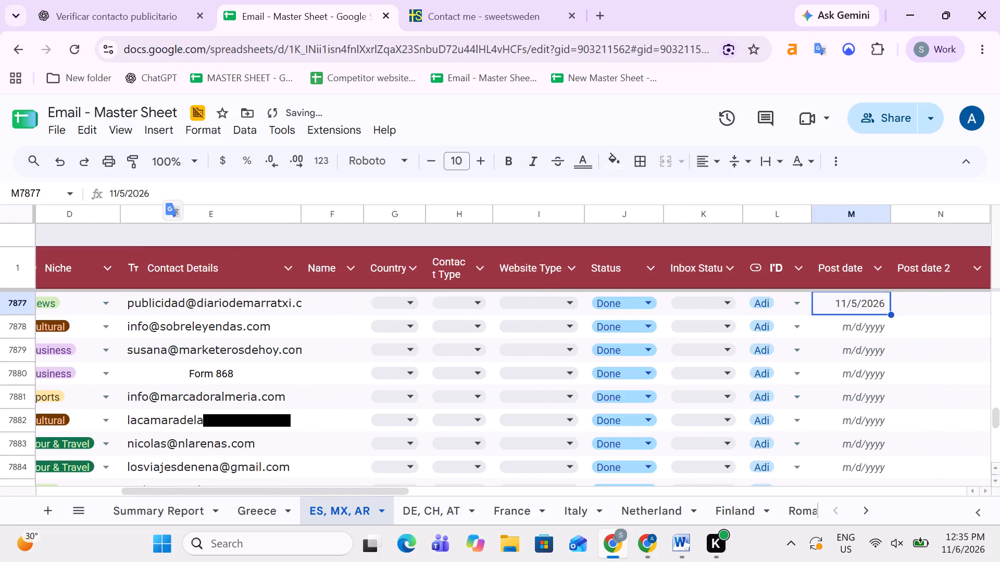
pyautogui.press('Down')
pyautogui.press('Left')
pyautogui.press('Left')
pyautogui.press('Left')
pyautogui.hotkey('ctrl', 'shift', 'Down')
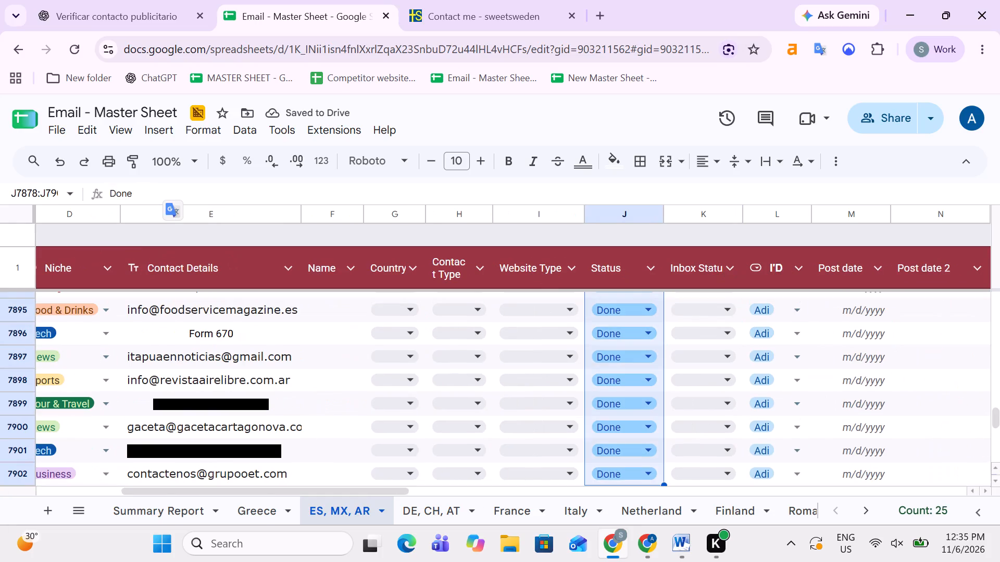
# Set the Niche of the beahero.gg row to Entertainment.
pyautogui.hotkey('ctrl', 'Down')
pyautogui.press('Down')
pyautogui.press('Down')
pyautogui.press('Down')
pyautogui.press('Down')
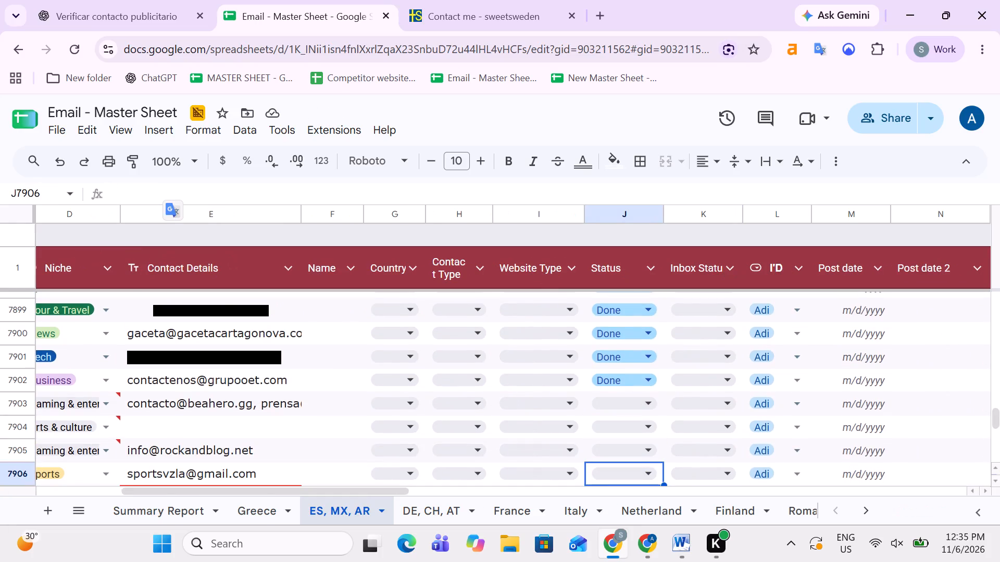
pyautogui.press('Up')
pyautogui.press('Up')
pyautogui.press('Up')
pyautogui.press('Up')
pyautogui.press('Up')
pyautogui.press('Up')
pyautogui.press('Down')
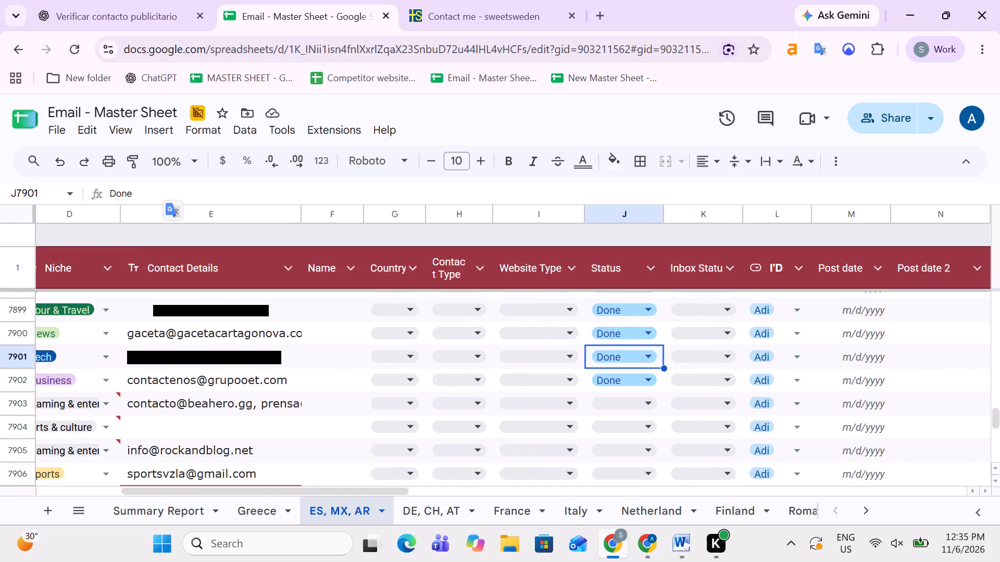
pyautogui.press('Down')
pyautogui.press('Down')
pyautogui.press('Left')
pyautogui.press('Left')
pyautogui.press('Left')
pyautogui.press('Left')
pyautogui.press('Left')
pyautogui.press('Left')
pyautogui.press('Left')
pyautogui.press('Left')
pyautogui.press('Left')
pyautogui.press('Left')
pyautogui.press('Left')
pyautogui.press('Left')
pyautogui.press('Left')
pyautogui.press('Left')
pyautogui.press('Left')
pyautogui.press('Left')
pyautogui.press('Left')
pyautogui.press('Left')
pyautogui.press('Left')
pyautogui.press('Left')
pyautogui.press('Right')
pyautogui.press('Right')
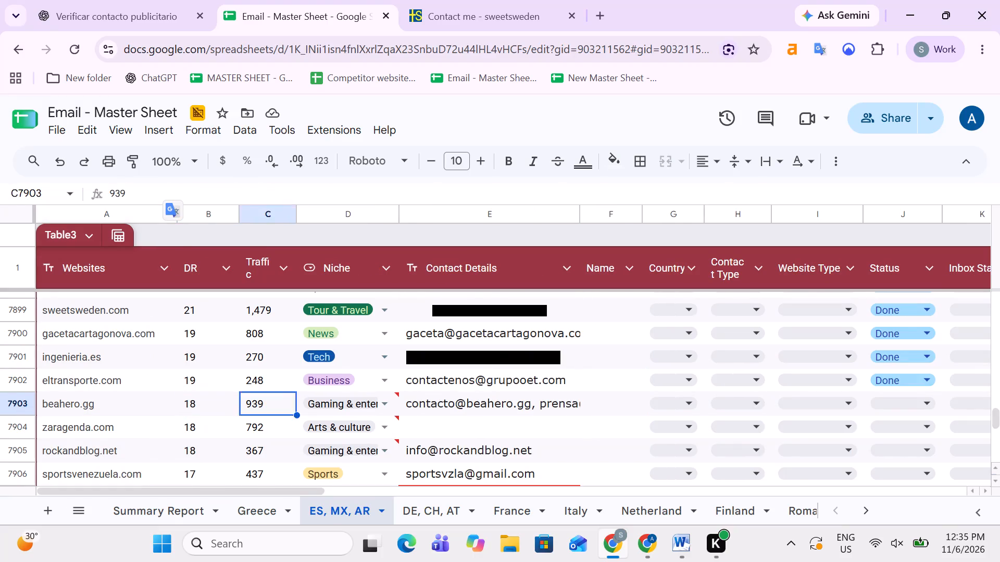
pyautogui.press('Right')
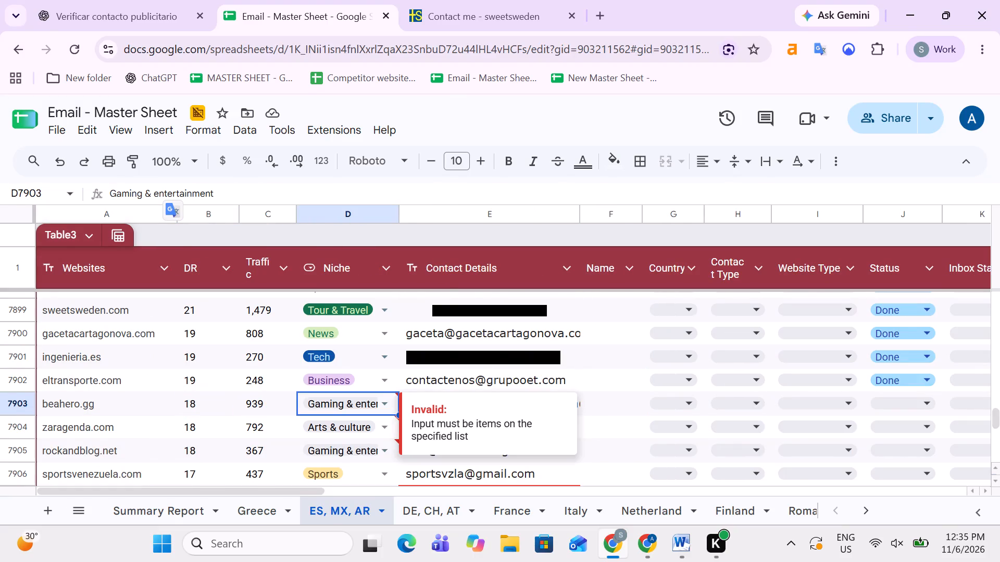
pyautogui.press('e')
pyautogui.press('Down')
pyautogui.press('Return')
pyautogui.press('Up')
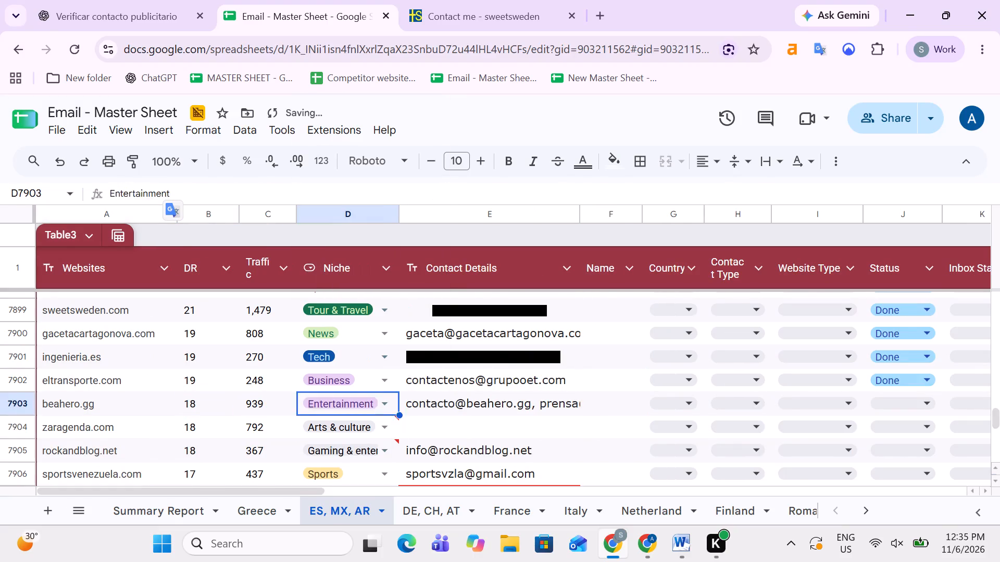
# Copy only the first of the two email addresses in the Contact Details of the beahero.gg row.
pyautogui.press('Right')
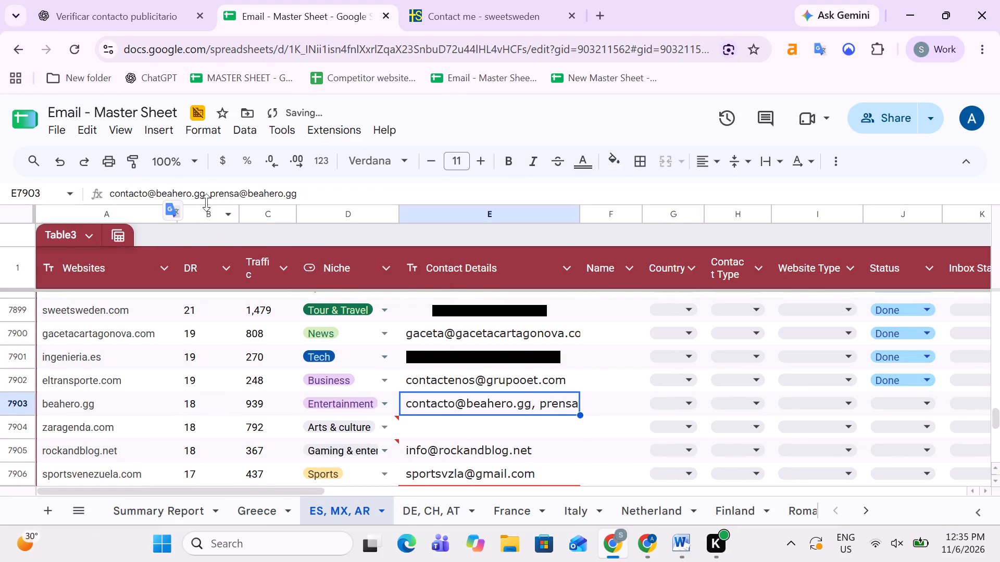
pyautogui.click(197, 189)
pyautogui.moveTo(197, 189); pyautogui.dragTo(117, 196)
pyautogui.hotkey('ctrl', 'c')
pyautogui.hotkey('ctrl', 'c')
pyautogui.hotkey('ctrl', 'c')
pyautogui.hotkey('ctrl', 'c')
pyautogui.hotkey('ctrl', 'c')
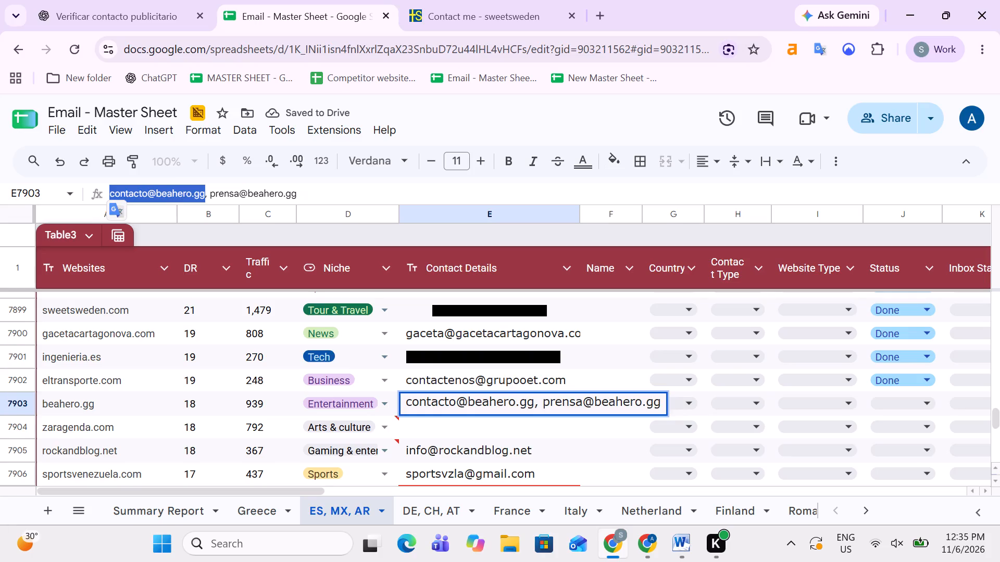
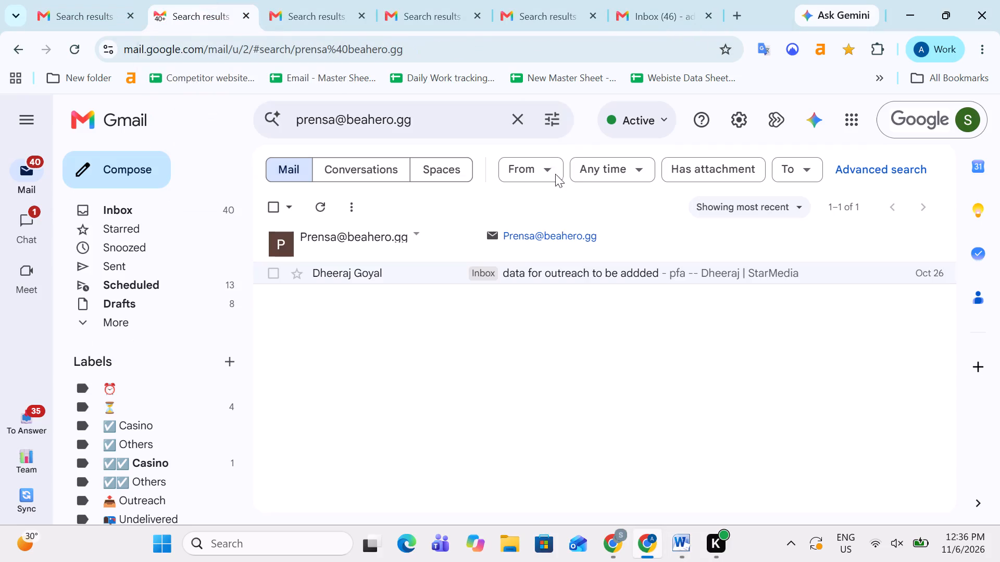
# Search this Gmail account and the next three open ones for the domain beahero.gg, replacing the press email address search.
pyautogui.click(521, 109)
pyautogui.hotkey('ctrl', 'v')
pyautogui.press('Return')
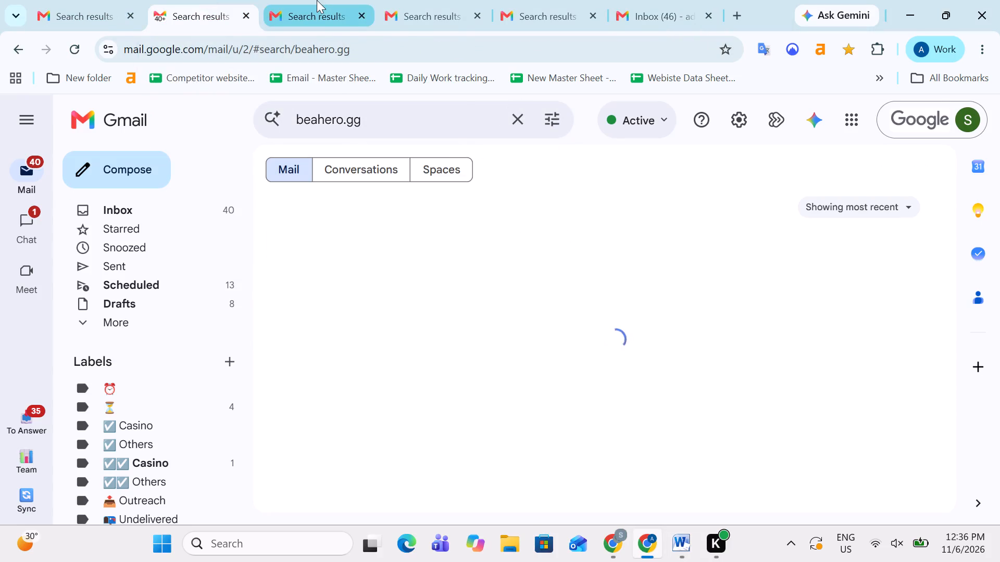
pyautogui.click(317, 0)
pyautogui.click(529, 112)
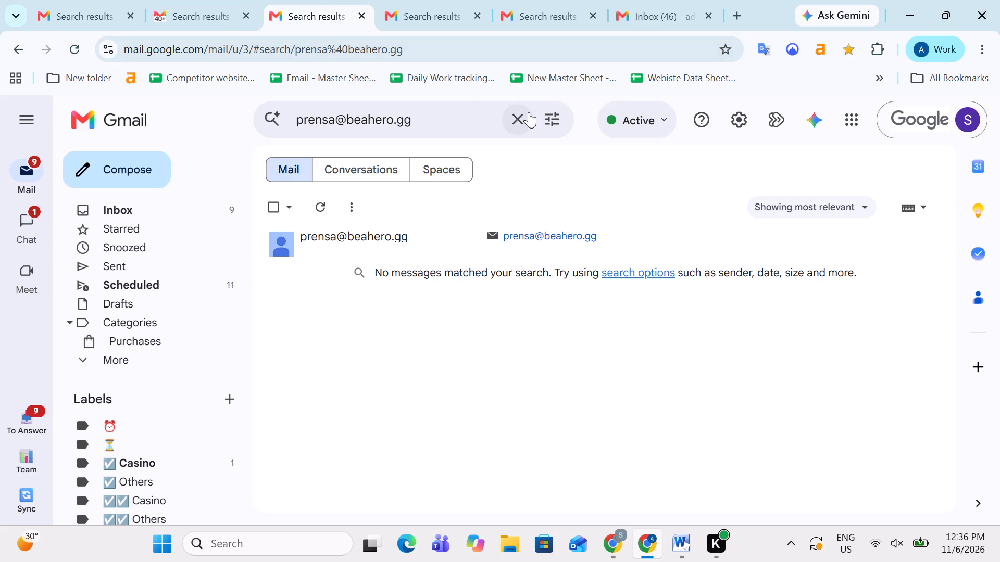
pyautogui.hotkey('ctrl', 'v')
pyautogui.press('Return')
pyautogui.click(417, 0)
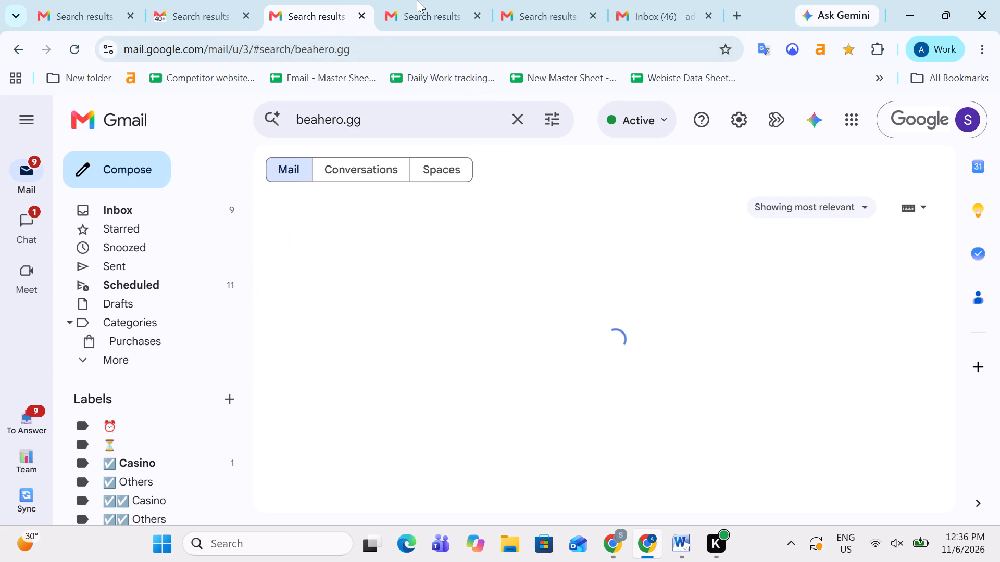
pyautogui.click(507, 125)
pyautogui.hotkey('ctrl', 'v')
pyautogui.press('Return')
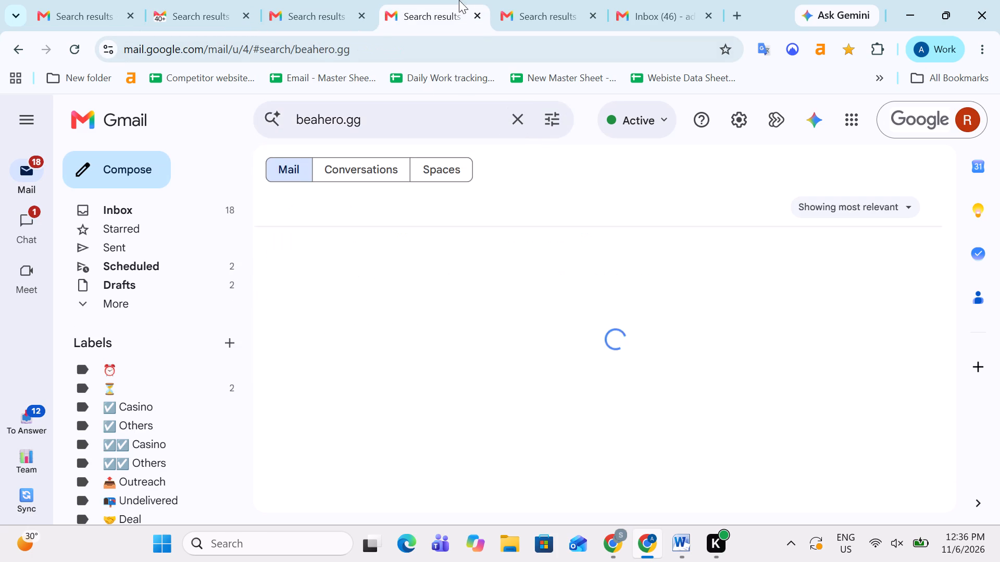
pyautogui.click(541, 0)
pyautogui.click(506, 122)
pyautogui.hotkey('ctrl', 'v')
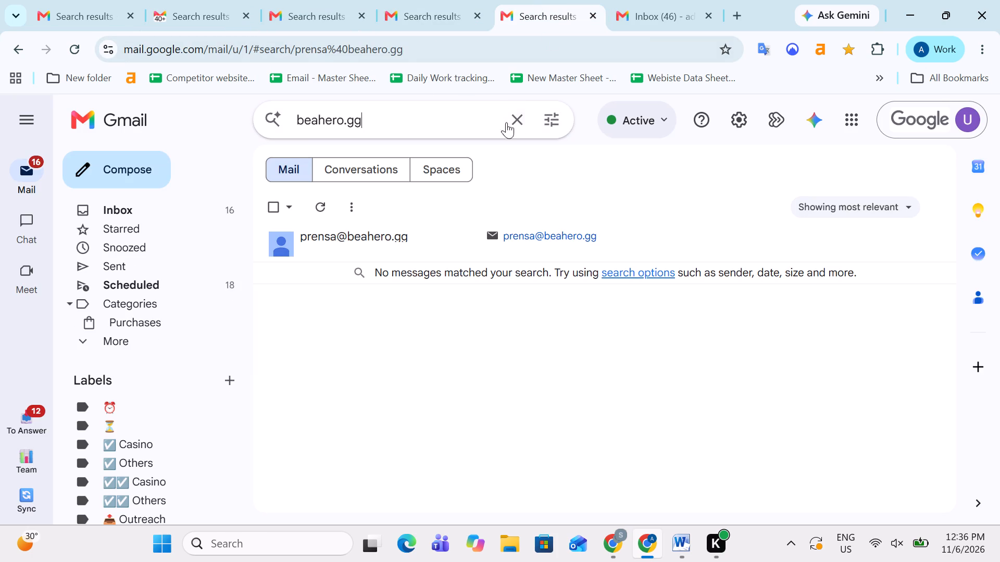
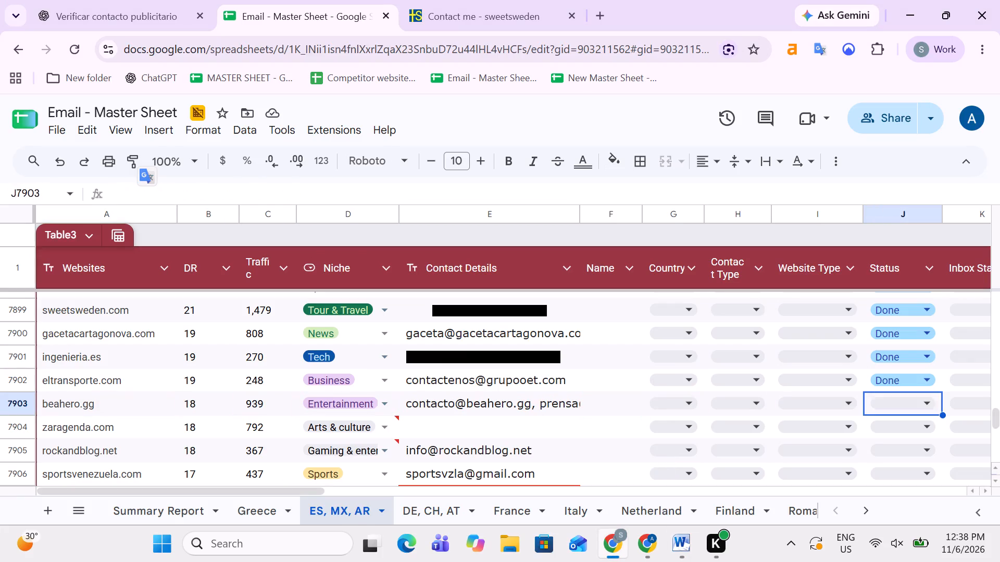
# Set the Status of the beahero.gg row to Done.
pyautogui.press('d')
pyautogui.press('Down')
pyautogui.press('Return')
# Select the Websites column from zaragenda.com down to the end of the list to check how many sites remain.
pyautogui.press('Up')
pyautogui.press('Right')
pyautogui.press('Down')
pyautogui.press('Left')
pyautogui.press('Left')
pyautogui.press('Left')
pyautogui.press('Left')
pyautogui.press('Left')
pyautogui.press('Left')
pyautogui.press('Left')
pyautogui.press('Left')
pyautogui.press('Left')
pyautogui.press('Left')
pyautogui.press('Left')
pyautogui.press('Left')
pyautogui.press('Left')
pyautogui.press('Left')
pyautogui.press('Left')
pyautogui.press('Left')
pyautogui.press('Left')
pyautogui.press('Left')
pyautogui.press('Left')
pyautogui.press('Left')
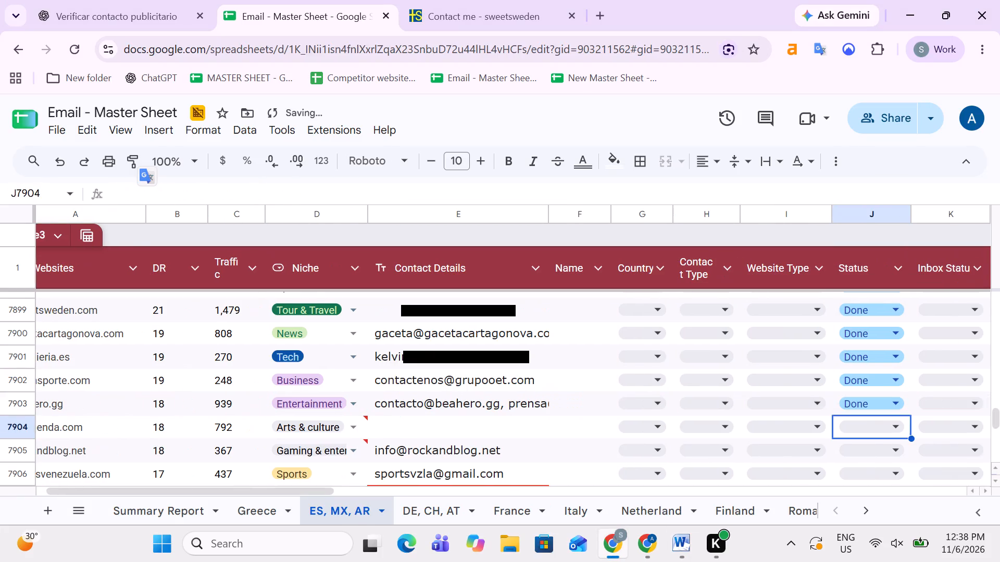
pyautogui.press('Right')
pyautogui.press('Right')
pyautogui.press('Right')
pyautogui.press('Left')
pyautogui.press('Left')
pyautogui.press('Left')
pyautogui.press('Left')
pyautogui.press('Left')
pyautogui.press('Left')
pyautogui.press('Left')
pyautogui.press('Left')
pyautogui.press('Left')
pyautogui.press('Left')
pyautogui.press('Left')
pyautogui.press('Left')
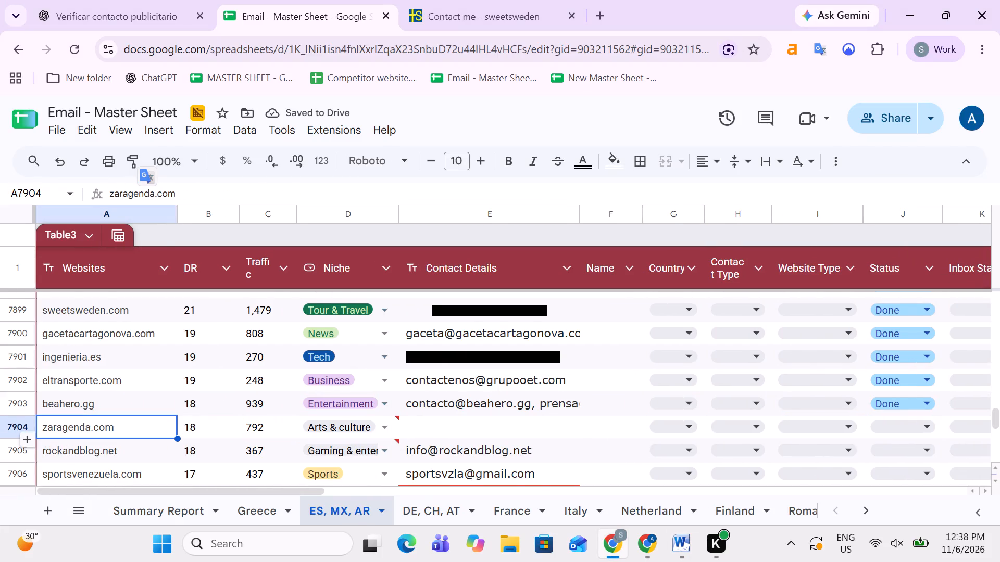
pyautogui.hotkey('ctrl', 'shift', 'Down')
pyautogui.press('Up')
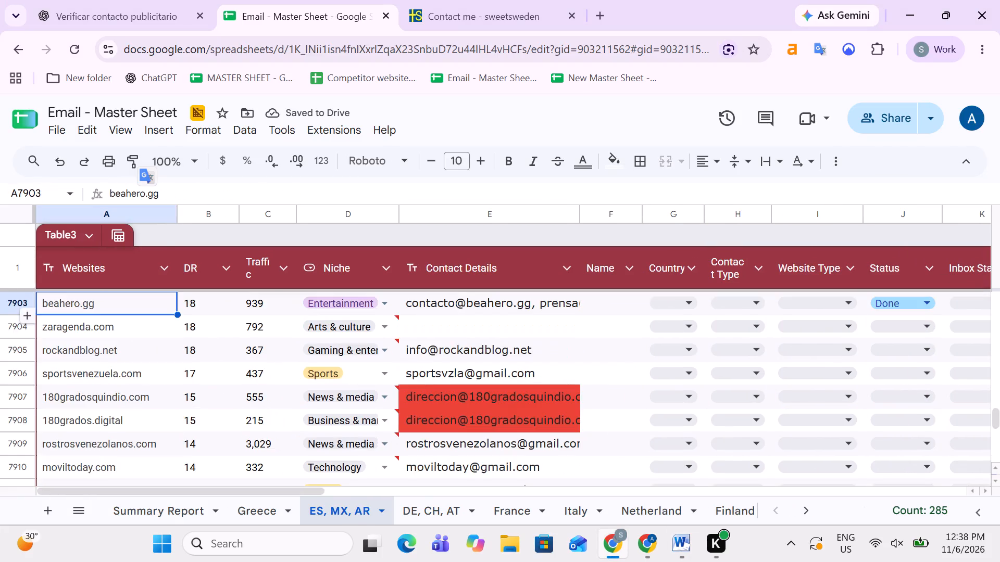
# Enter today's date, 11/6/2026, as the Post date for the beahero.gg row.
pyautogui.press('Down')
pyautogui.press('Right')
pyautogui.press('Right')
pyautogui.press('Right')
pyautogui.press('Right')
pyautogui.press('Right')
pyautogui.press('Right')
pyautogui.press('Right')
pyautogui.press('Right')
pyautogui.press('Right')
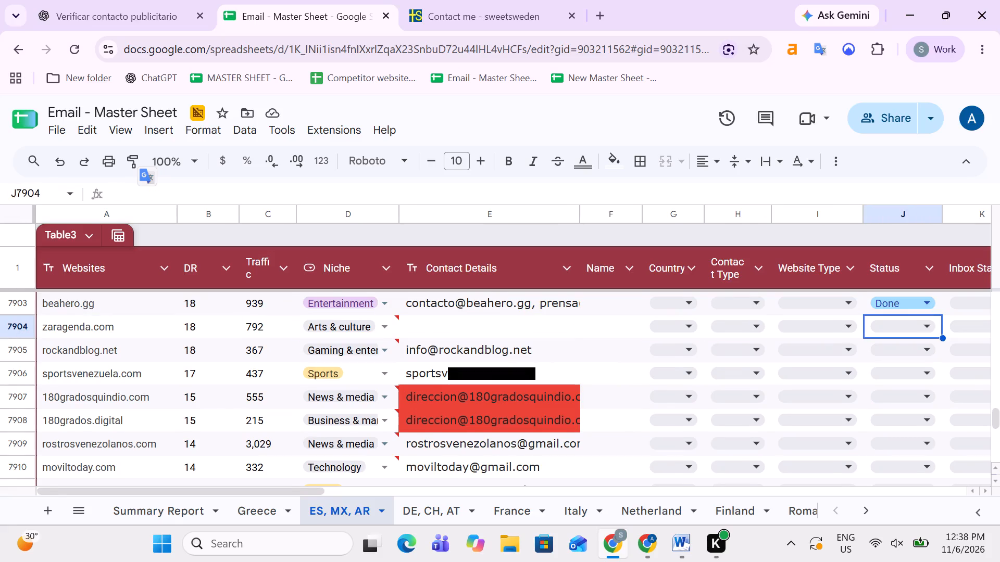
pyautogui.press('Right')
pyautogui.press('Left')
pyautogui.press('Up')
pyautogui.press('Right')
pyautogui.press('Right')
pyautogui.press('Right')
pyautogui.press('Right')
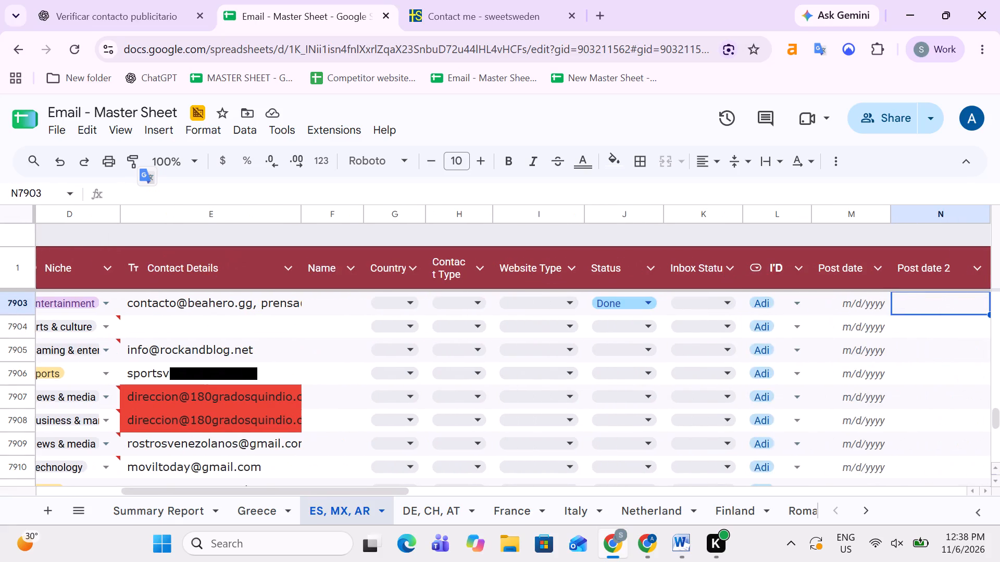
pyautogui.press('Left')
pyautogui.hotkey('ctrl', ';')
pyautogui.press('Right')
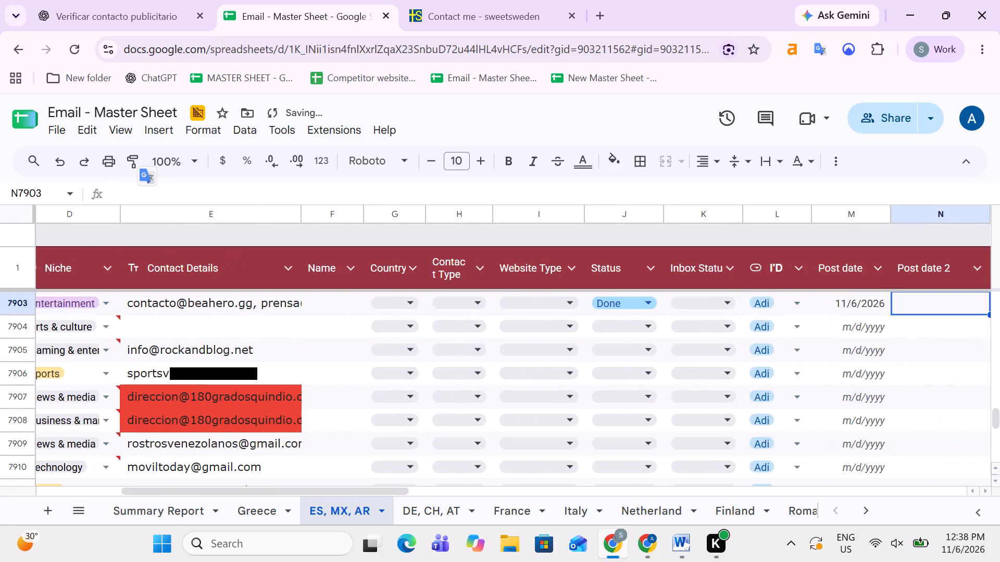
# Copy the 11/6/2026 Post date from row 7903 into the Post date cells above it, up to row 7878.
pyautogui.press('Left')
pyautogui.hotkey('ctrl', 'c')
pyautogui.hotkey('ctrl', 'shift', 'Up')
pyautogui.hotkey('shift', 'Down')
pyautogui.hotkey('ctrl', 'v')
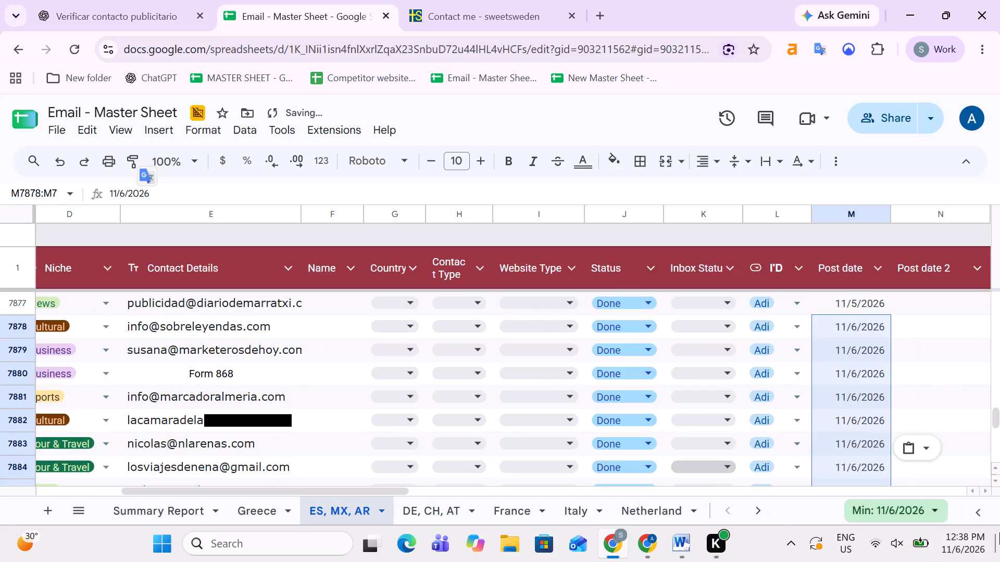
pyautogui.click(943, 509)
pyautogui.click(923, 389)
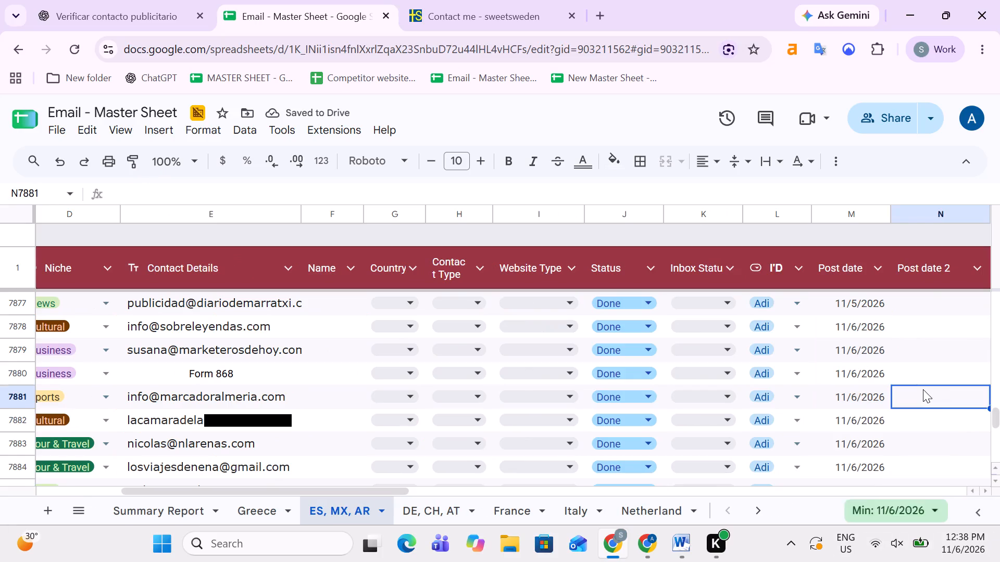
# Check the Post date column around row 7903 and the rows just below it.
pyautogui.press('Left')
pyautogui.hotkey('ctrl', 'Down')
pyautogui.press('Down')
pyautogui.press('Down')
pyautogui.press('Down')
pyautogui.press('Down')
pyautogui.press('Down')
pyautogui.press('Down')
pyautogui.press('Down')
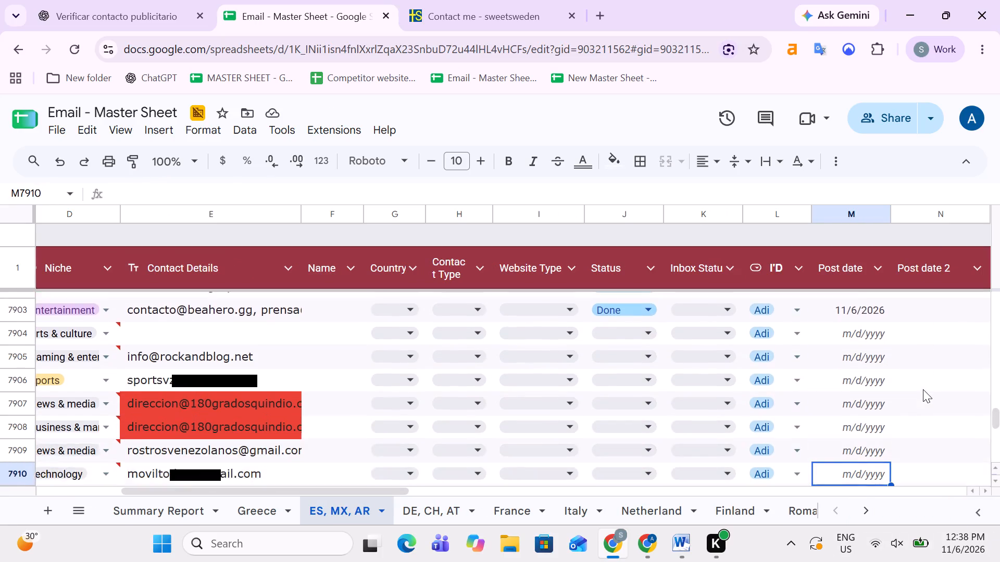
pyautogui.press('Down')
pyautogui.press('Up')
pyautogui.press('Up')
pyautogui.press('Up')
pyautogui.press('Up')
pyautogui.press('Up')
pyautogui.press('Up')
pyautogui.press('Up')
pyautogui.press('Up')
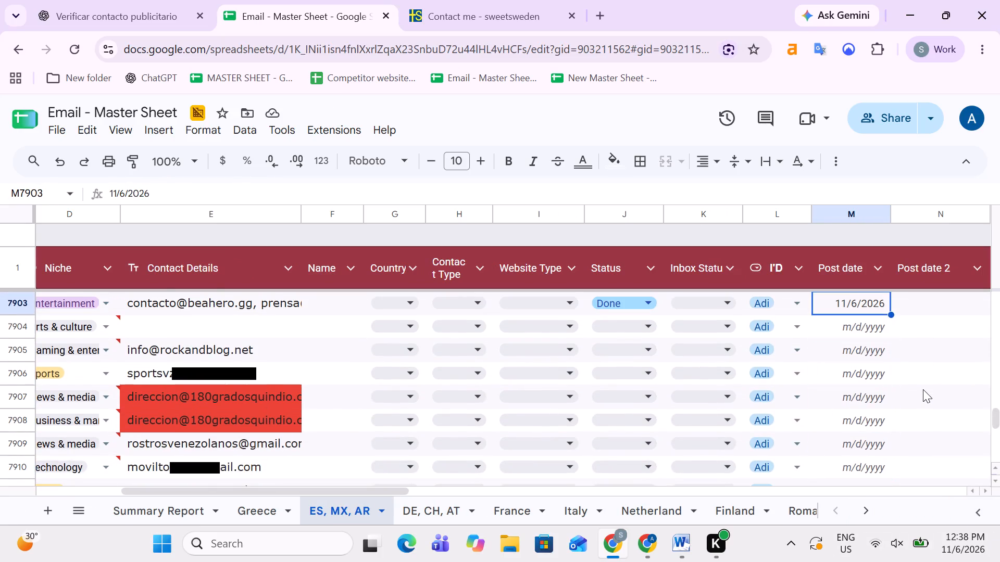
# Review the website, niche and contact details cells of row 7904.
pyautogui.press('Down')
pyautogui.press('Left')
pyautogui.press('Left')
pyautogui.press('Left')
pyautogui.press('Left')
pyautogui.press('Left')
pyautogui.press('Left')
pyautogui.press('Left')
pyautogui.press('Left')
pyautogui.press('Left')
pyautogui.press('Left')
pyautogui.press('Left')
pyautogui.press('Left')
pyautogui.press('Left')
pyautogui.press('Left')
pyautogui.press('Left')
pyautogui.press('Left')
pyautogui.press('Left')
pyautogui.press('Left')
pyautogui.press('Left')
pyautogui.press('Left')
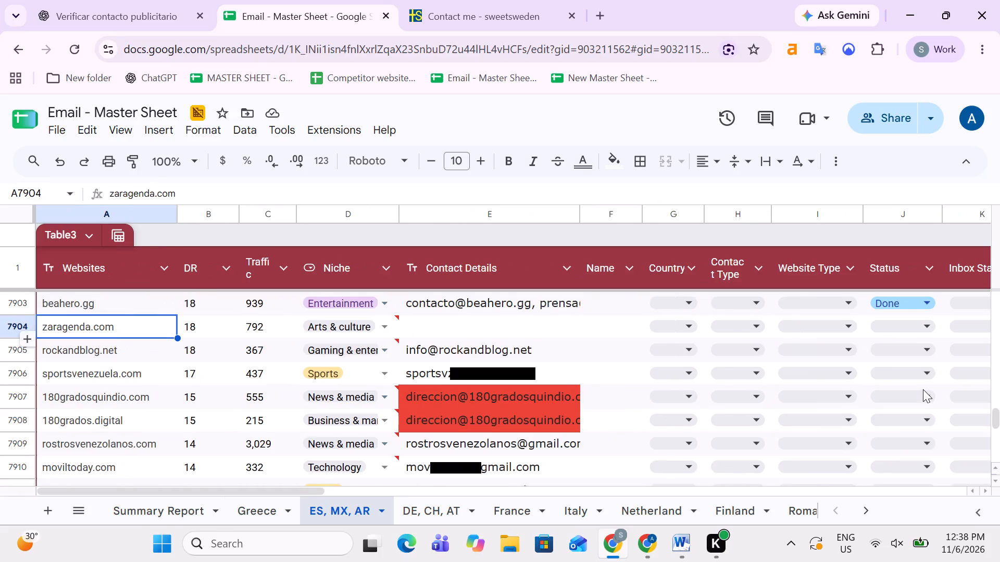
pyautogui.press('Right')
pyautogui.press('Right')
pyautogui.press('Right')
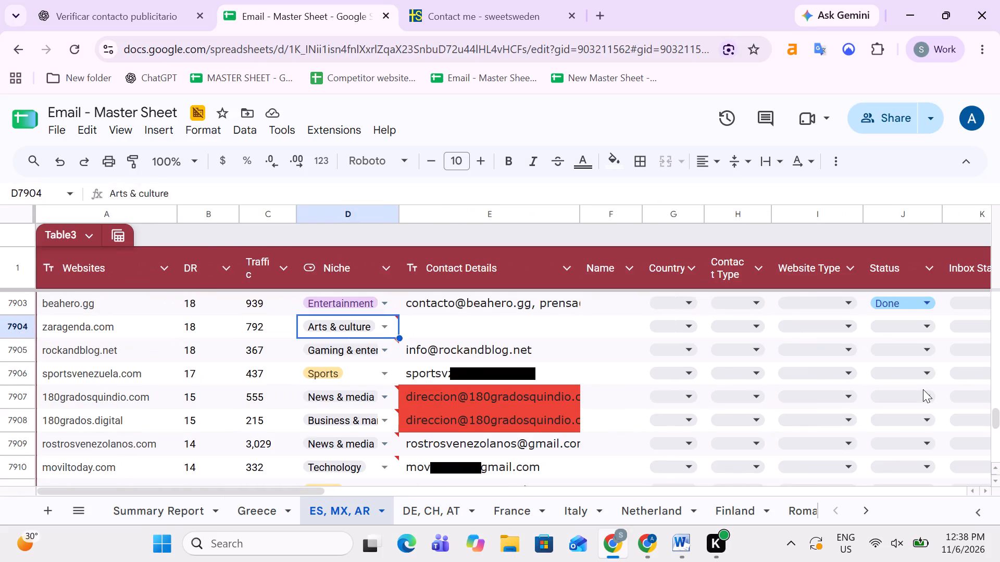
pyautogui.press('Right')
pyautogui.press('Left')
pyautogui.press('Left')
pyautogui.press('Left')
pyautogui.press('Left')
pyautogui.press('Left')
pyautogui.press('Left')
pyautogui.press('Left')
pyautogui.press('Left')
pyautogui.press('Left')
pyautogui.press('Left')
pyautogui.press('Left')
pyautogui.press('Right')
pyautogui.press('Right')
pyautogui.press('Right')
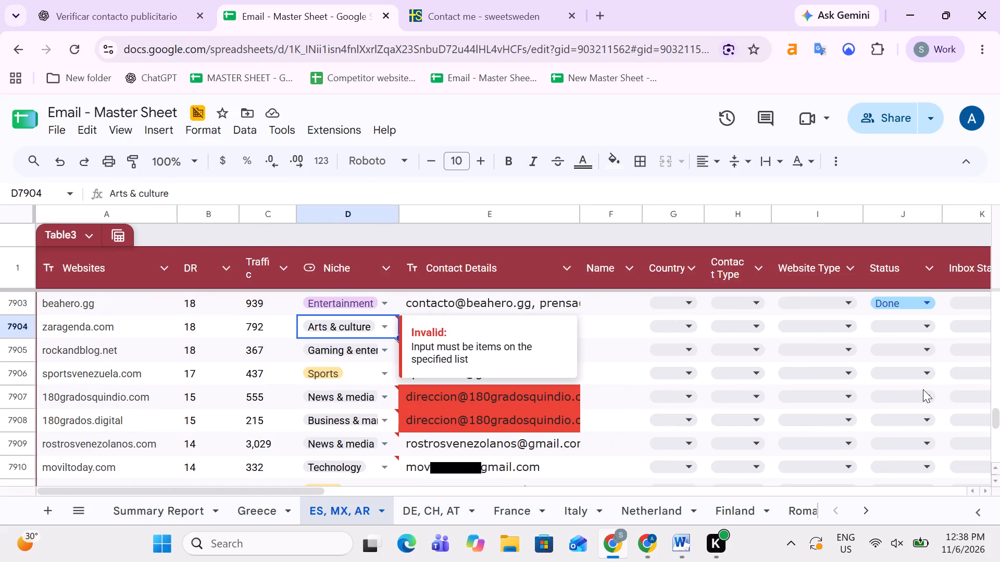
# Copy the zaragenda.com domain from row 7904 and open it in the browser tab showing sweetsweden.com.
pyautogui.press('Left')
pyautogui.press('Left')
pyautogui.press('Left')
pyautogui.press('Left')
pyautogui.press('Left')
pyautogui.press('Left')
pyautogui.press('Left')
pyautogui.hotkey('ctrl', 'c')
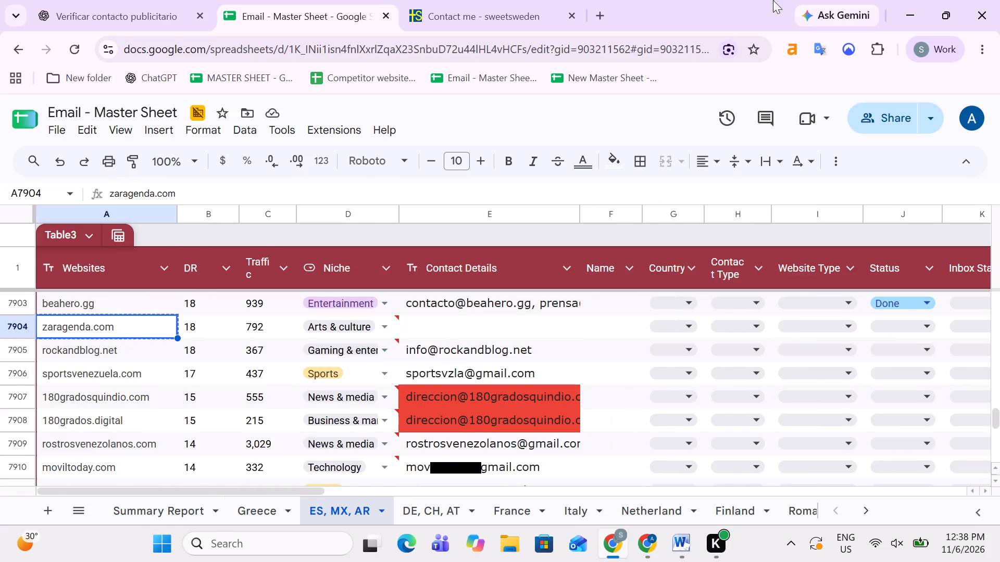
pyautogui.click(553, 7)
pyautogui.click(516, 49)
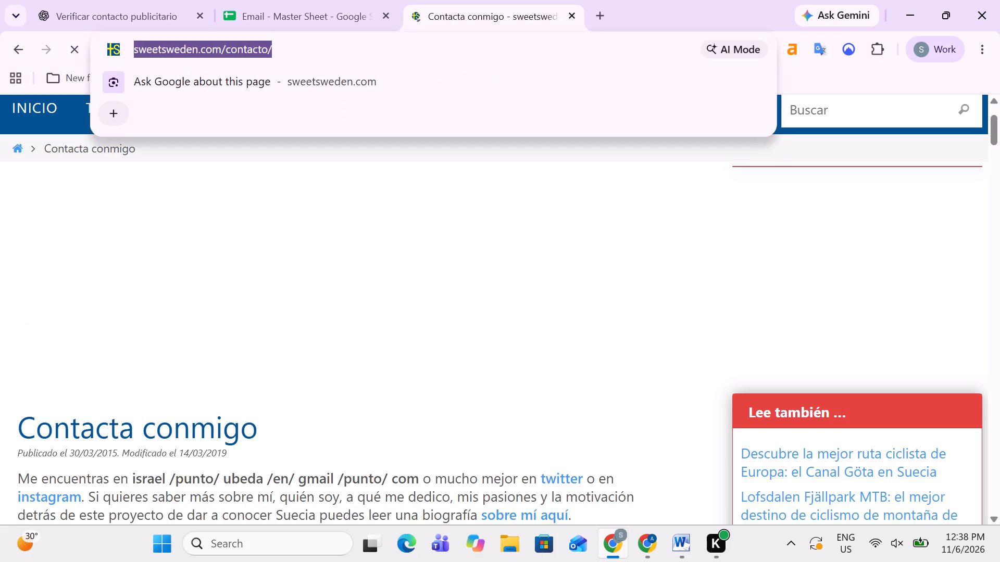
pyautogui.hotkey('ctrl', 'v')
pyautogui.press('Return')
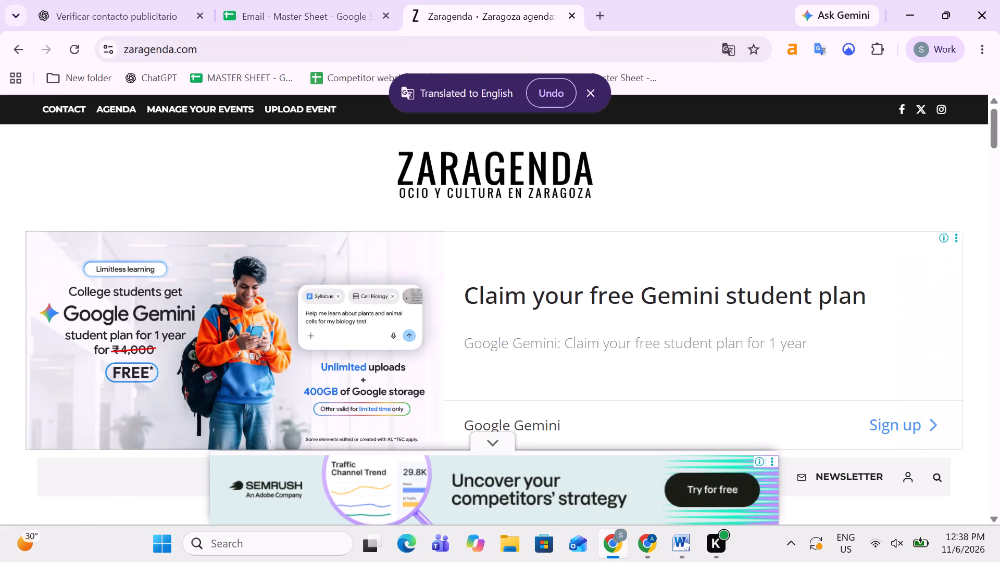
pyautogui.click(499, 442)
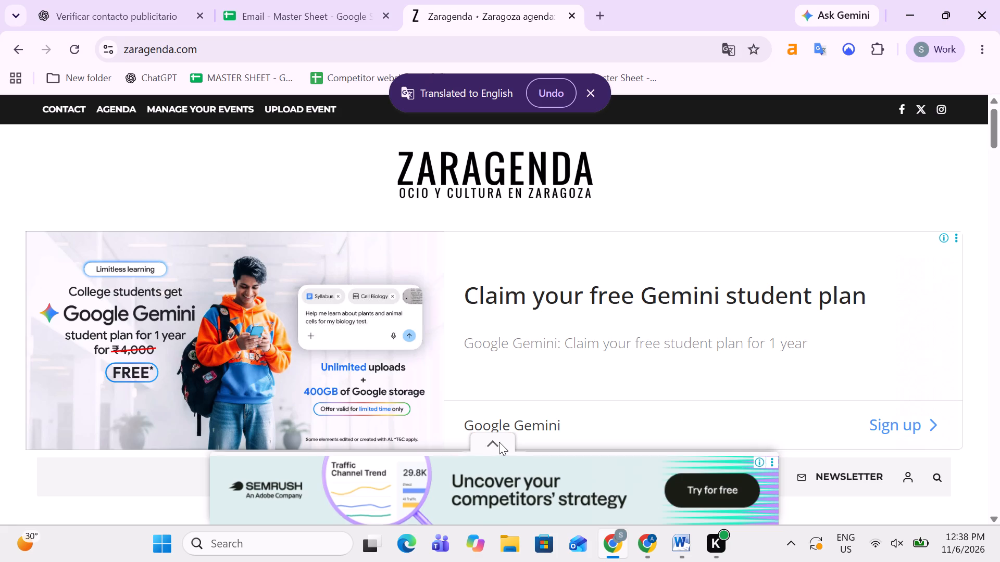
pyautogui.moveTo(996, 127); pyautogui.dragTo(999, 286)
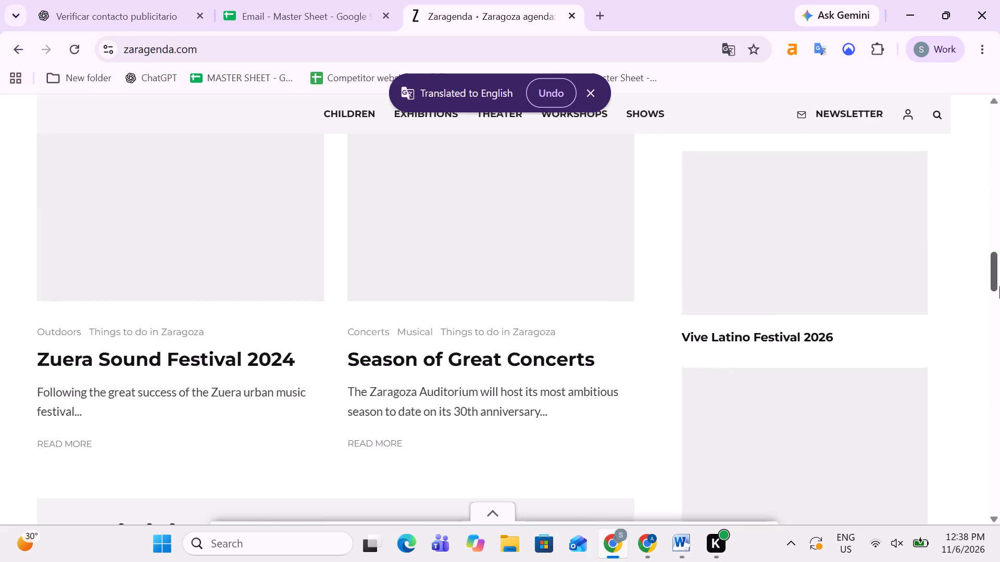
pyautogui.moveTo(999, 286); pyautogui.dragTo(999, 498)
pyautogui.scroll(4, 623, 349)
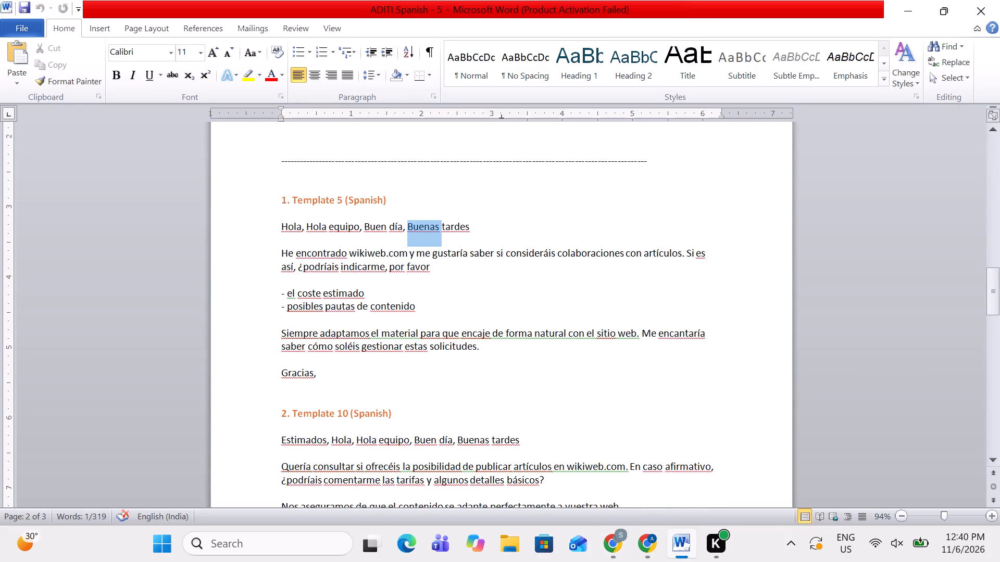
pyautogui.moveTo(454, 244); pyautogui.dragTo(296, 368)
pyautogui.hotkey('shift', 'Right')
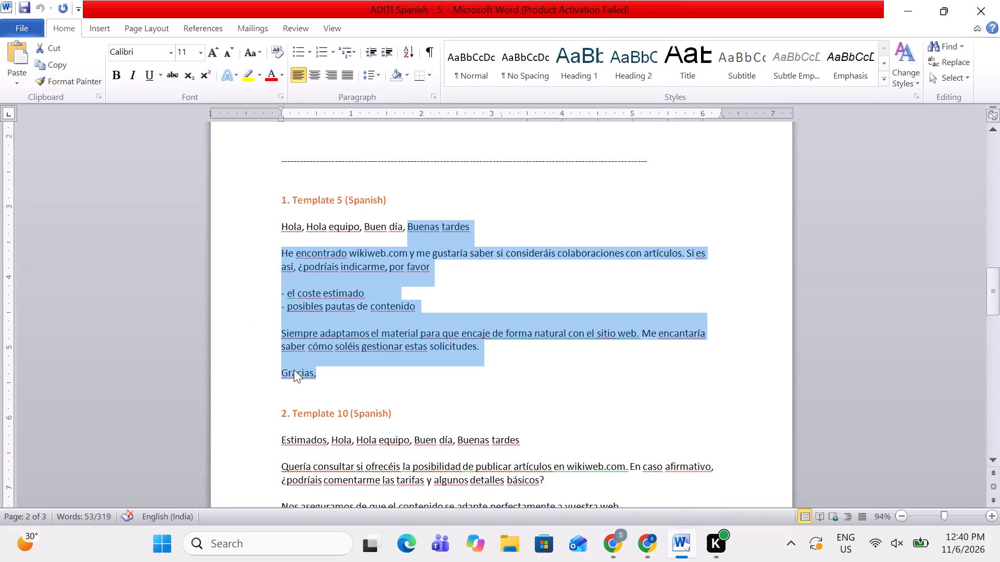
pyautogui.hotkey('ctrl', 'c')
pyautogui.hotkey('ctrl', 'c')
pyautogui.hotkey('alt', 'Tab')
pyautogui.hotkey('ctrl', 'v')
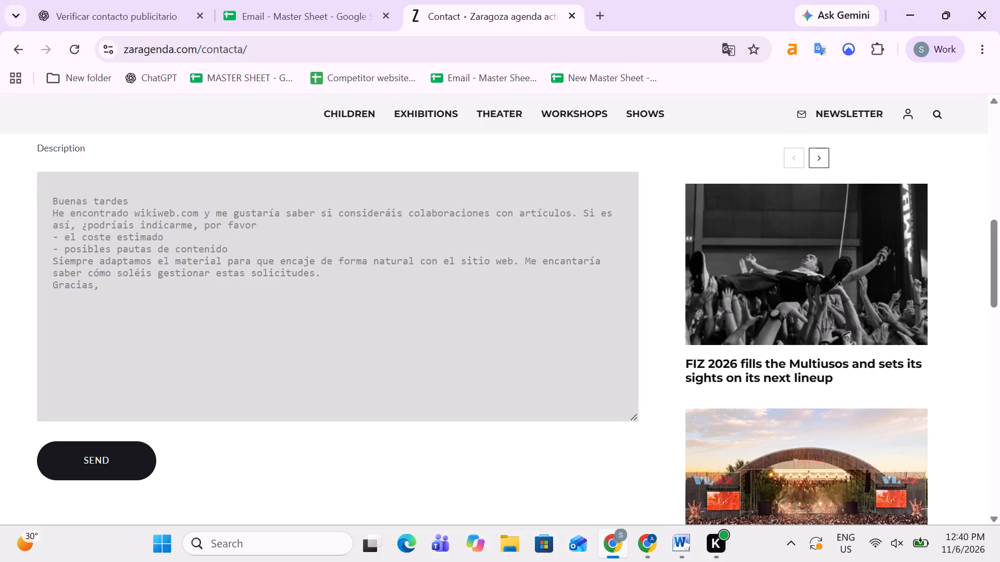
# Separate the greeting, introduction, bullet list, closing paragraph and "Gracias," in the Description message with blank lines.
pyautogui.press('BackSpace')
pyautogui.press('Left')
pyautogui.press('Left')
pyautogui.press('Left')
pyautogui.press('Left')
pyautogui.press('Left')
pyautogui.press('Left')
pyautogui.press('Left')
pyautogui.press('Left')
pyautogui.hotkey('shift', 'Return')
pyautogui.press('Up')
pyautogui.press('Up')
pyautogui.press('Up')
pyautogui.hotkey('shift', 'Return')
pyautogui.press('Up')
pyautogui.press('Up')
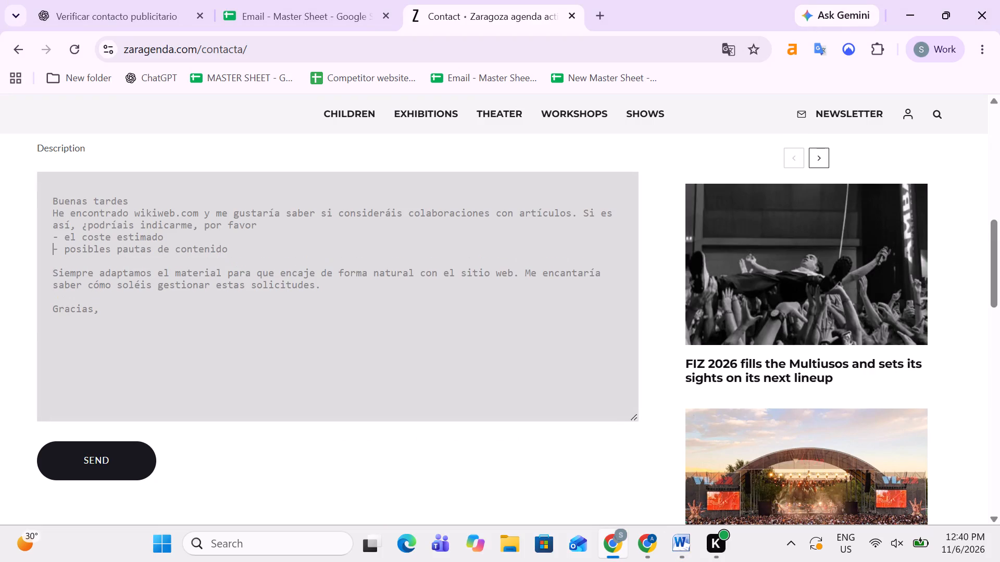
pyautogui.press('Up')
pyautogui.hotkey('shift', 'Return')
pyautogui.press('Up')
pyautogui.press('Up')
pyautogui.press('Up')
pyautogui.hotkey('shift', 'Return')
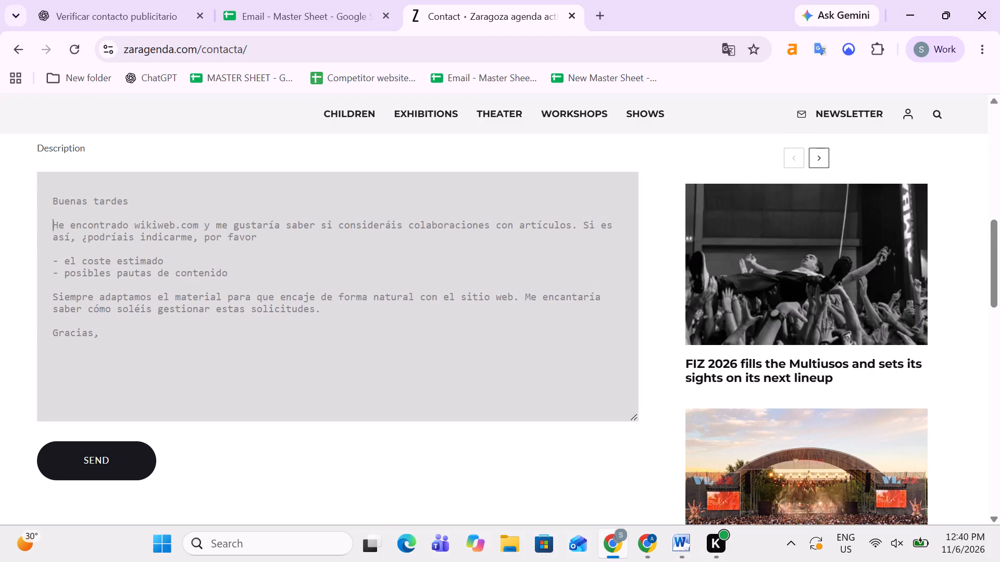
# Replace wikiweb.com in the Description message with zaragenda.com, copied from the page's address.
pyautogui.click(200, 46)
pyautogui.moveTo(200, 46); pyautogui.dragTo(204, 57)
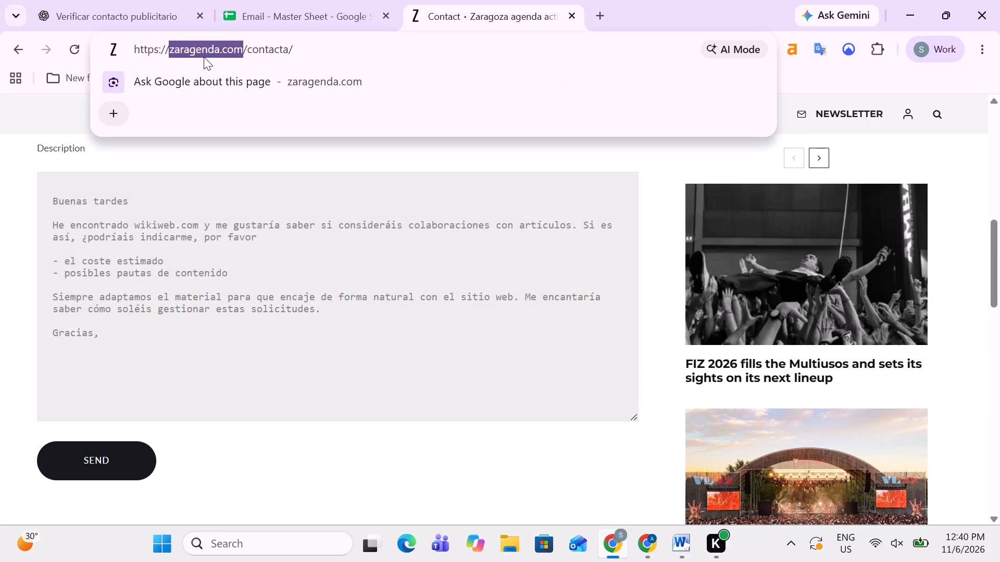
pyautogui.hotkey('ctrl', 'c')
pyautogui.hotkey('ctrl', 'c')
pyautogui.click(147, 222)
pyautogui.moveTo(147, 222); pyautogui.dragTo(180, 222)
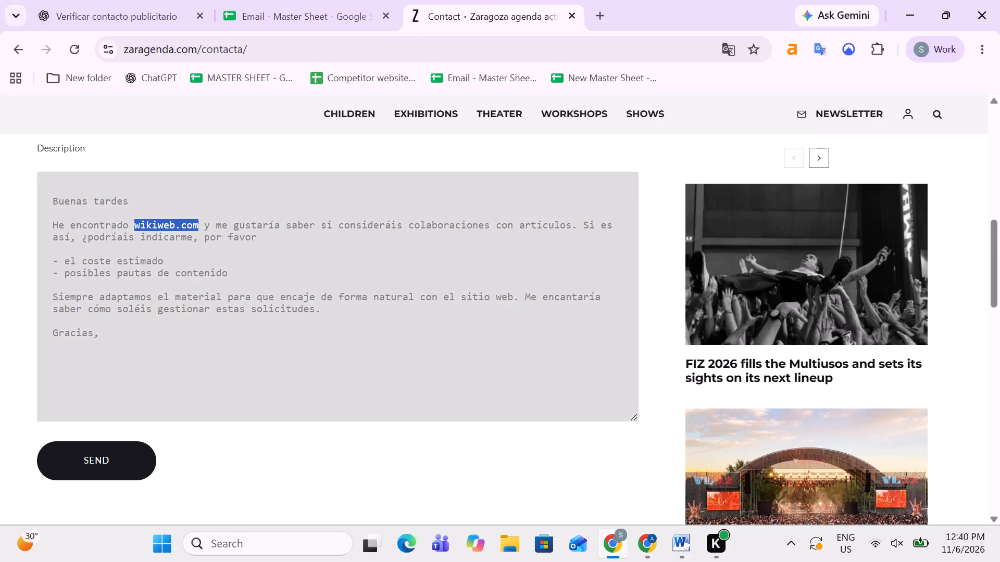
pyautogui.hotkey('ctrl', 'v')
# Replace the domain elfutbolero.com.ec in the form's subject with zaragenda.com.
pyautogui.scroll(3, 279, 313)
pyautogui.click(262, 332)
pyautogui.moveTo(262, 332); pyautogui.dragTo(373, 333)
pyautogui.hotkey('ctrl', 'v')
# Submit the completed contact form on zaragenda.com.
pyautogui.scroll(-5, 316, 323)
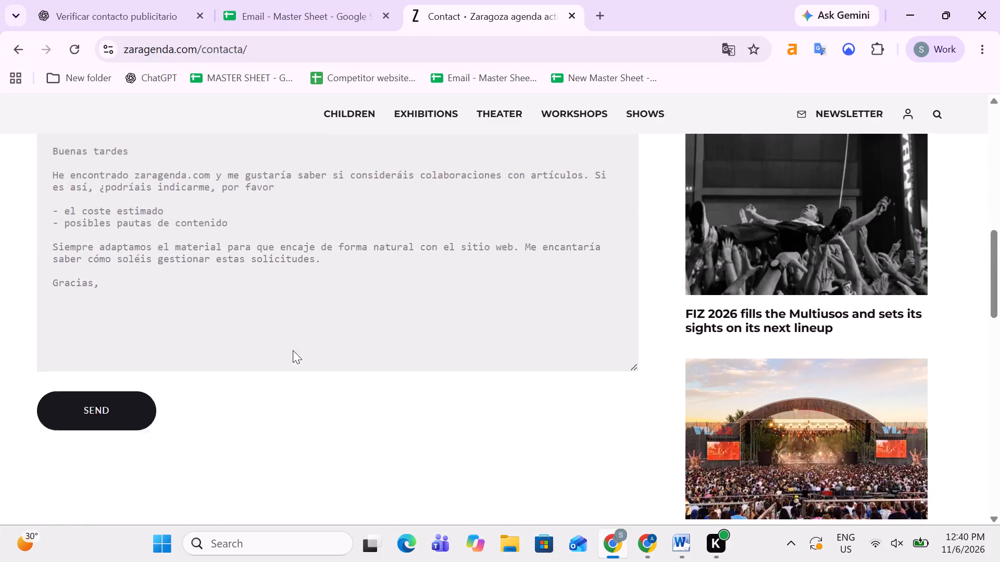
pyautogui.click(131, 291)
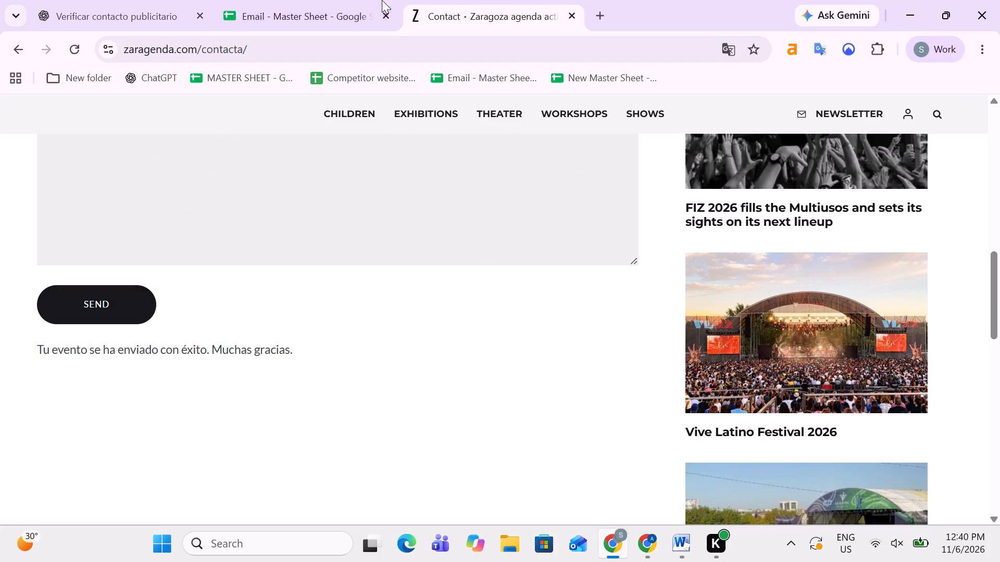
# Switch to the Email - Master Sheet and set the Niche of zaragenda.com to Cultural.
pyautogui.click(336, 0)
pyautogui.press('Tab')
pyautogui.press('Right')
pyautogui.press('Right')
pyautogui.press('Right')
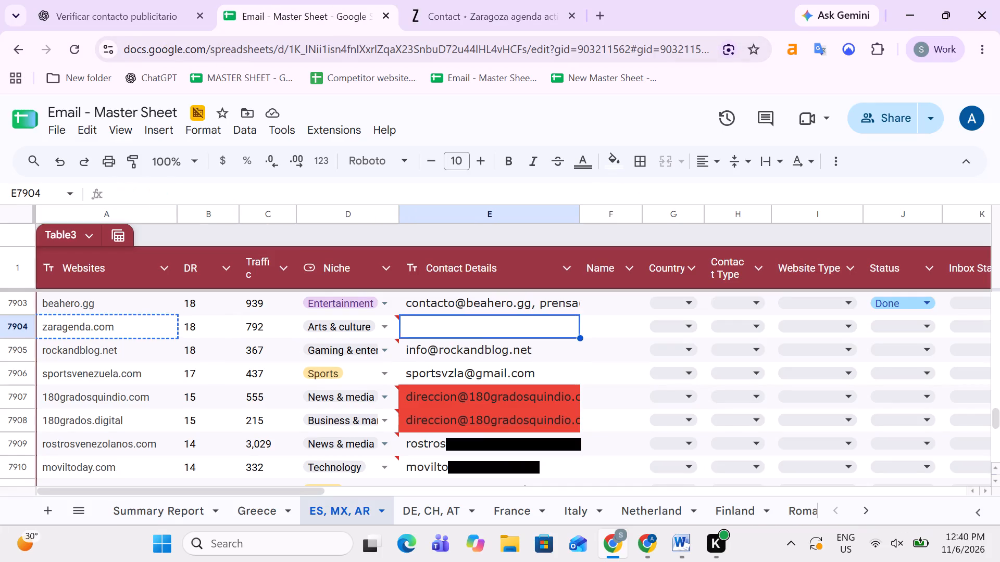
pyautogui.press('Left')
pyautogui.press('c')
pyautogui.press('Down')
pyautogui.press('Down')
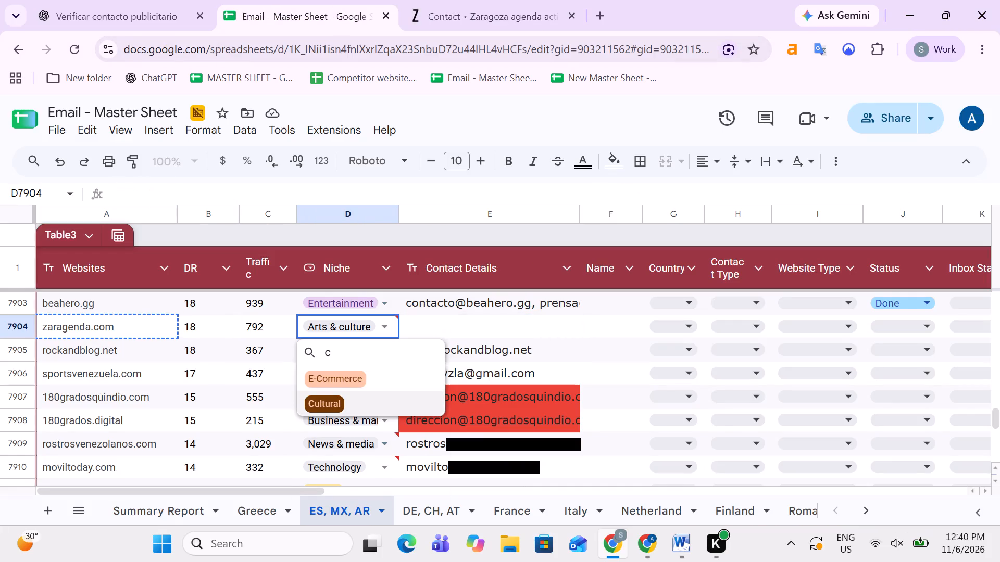
pyautogui.press('Return')
# Enter Form 871 as the Contact Details for zaragenda.com.
pyautogui.press('Up')
pyautogui.press('Right')
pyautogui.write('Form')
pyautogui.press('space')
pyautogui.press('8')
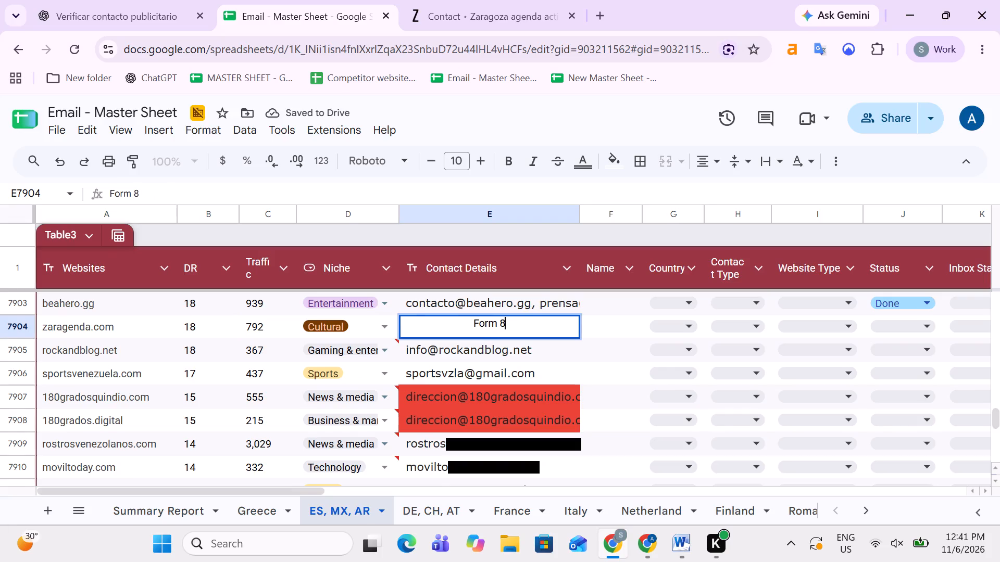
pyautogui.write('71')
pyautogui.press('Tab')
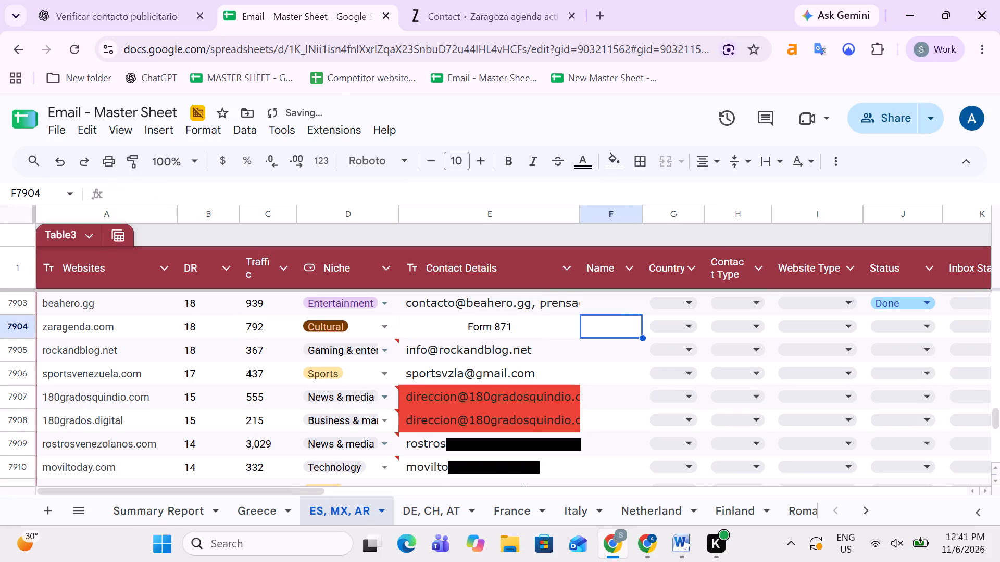
# Set the Status of zaragenda.com to Done.
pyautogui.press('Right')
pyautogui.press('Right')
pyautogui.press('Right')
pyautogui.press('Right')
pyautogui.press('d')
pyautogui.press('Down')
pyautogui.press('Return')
# Enter the current date, 11/6/2026, as the Post date for zaragenda.com.
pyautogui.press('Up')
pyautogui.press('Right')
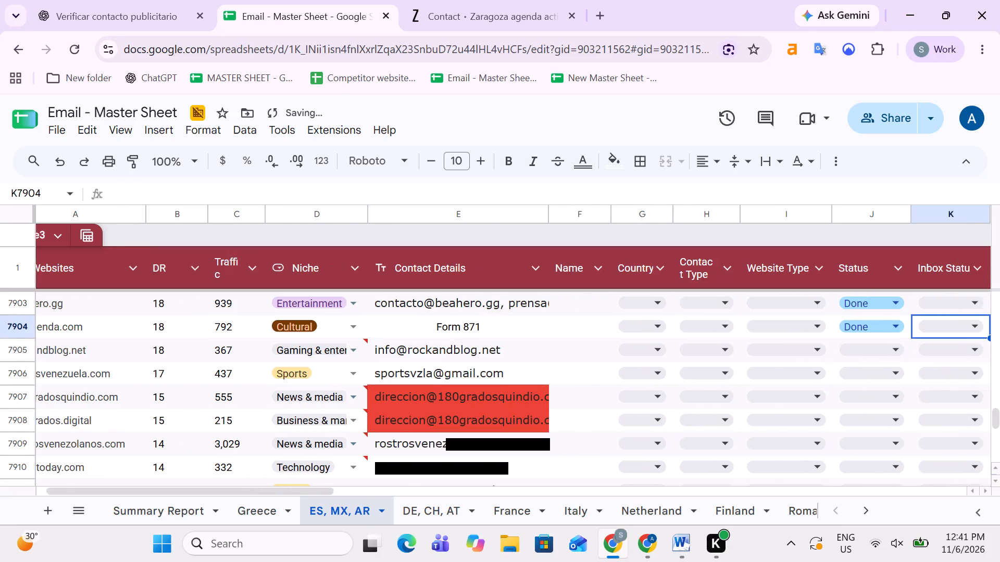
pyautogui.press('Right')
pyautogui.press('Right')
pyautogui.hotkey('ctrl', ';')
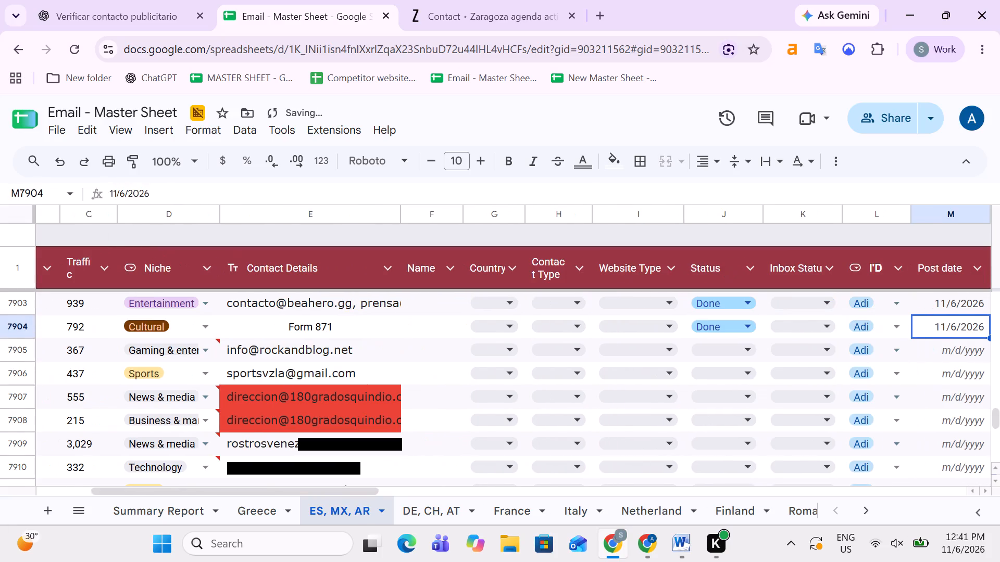
# Set the Niche of rockandblog.net in the following row to Entertainment.
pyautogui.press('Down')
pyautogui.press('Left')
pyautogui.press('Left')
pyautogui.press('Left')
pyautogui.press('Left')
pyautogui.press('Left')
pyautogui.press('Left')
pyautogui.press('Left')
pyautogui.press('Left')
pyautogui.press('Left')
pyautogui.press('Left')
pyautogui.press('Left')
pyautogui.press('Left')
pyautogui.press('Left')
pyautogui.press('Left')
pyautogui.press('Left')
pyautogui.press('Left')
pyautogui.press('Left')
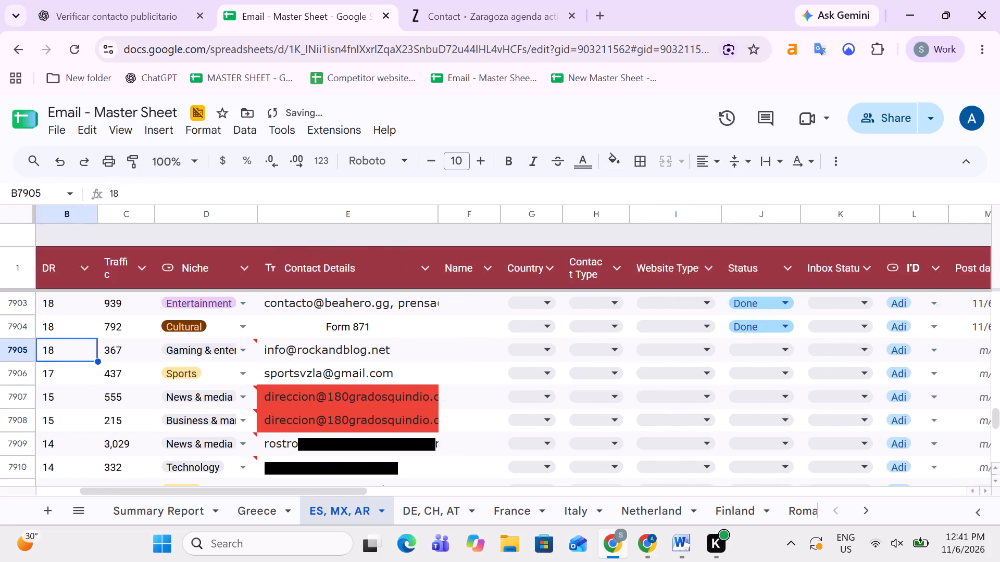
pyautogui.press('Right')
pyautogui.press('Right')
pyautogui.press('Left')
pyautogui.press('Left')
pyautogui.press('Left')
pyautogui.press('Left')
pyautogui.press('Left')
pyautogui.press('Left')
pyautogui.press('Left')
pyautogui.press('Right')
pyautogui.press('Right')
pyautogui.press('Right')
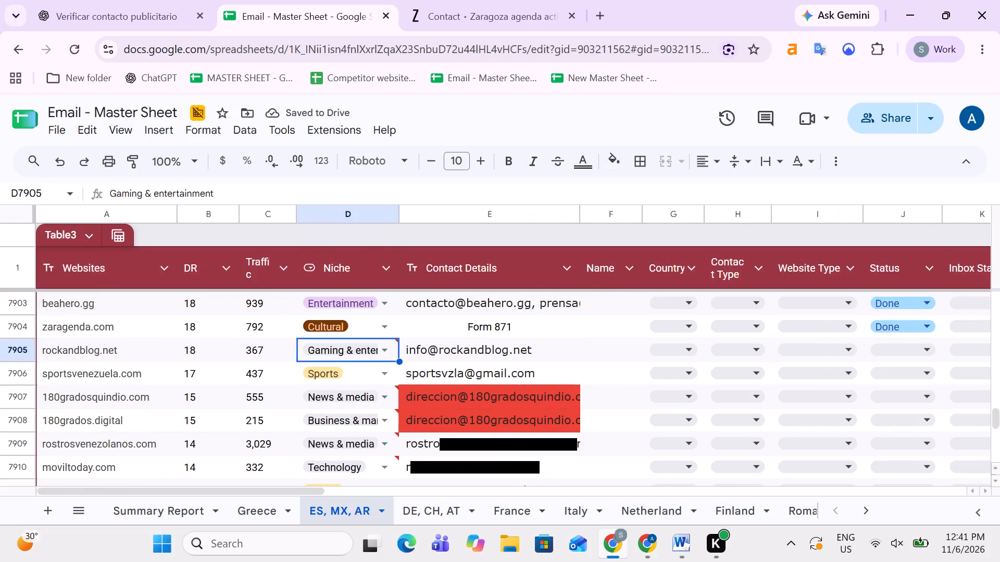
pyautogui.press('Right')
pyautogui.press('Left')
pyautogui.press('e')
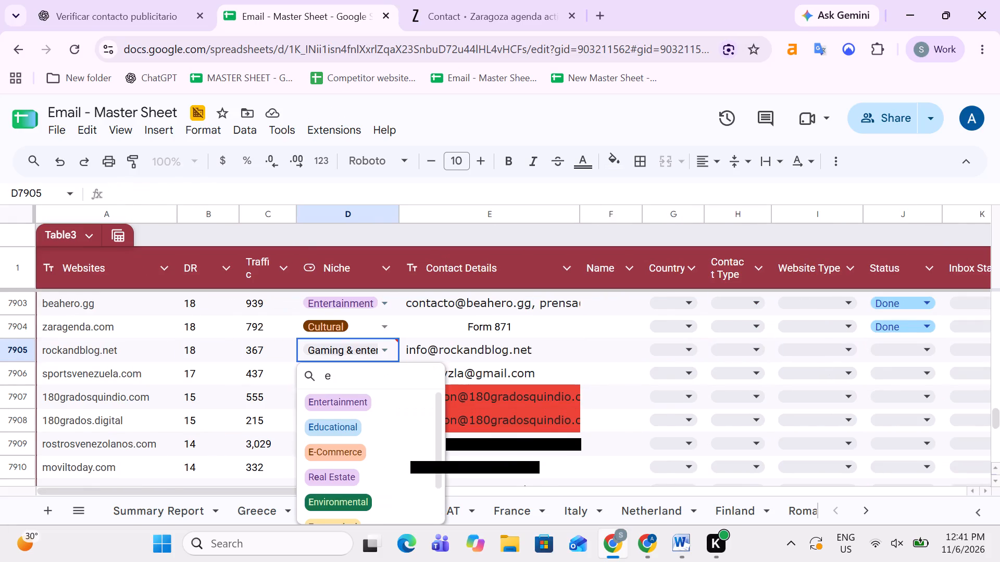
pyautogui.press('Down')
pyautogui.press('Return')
# Select the Contact Details cell in the rockandblog.net row.
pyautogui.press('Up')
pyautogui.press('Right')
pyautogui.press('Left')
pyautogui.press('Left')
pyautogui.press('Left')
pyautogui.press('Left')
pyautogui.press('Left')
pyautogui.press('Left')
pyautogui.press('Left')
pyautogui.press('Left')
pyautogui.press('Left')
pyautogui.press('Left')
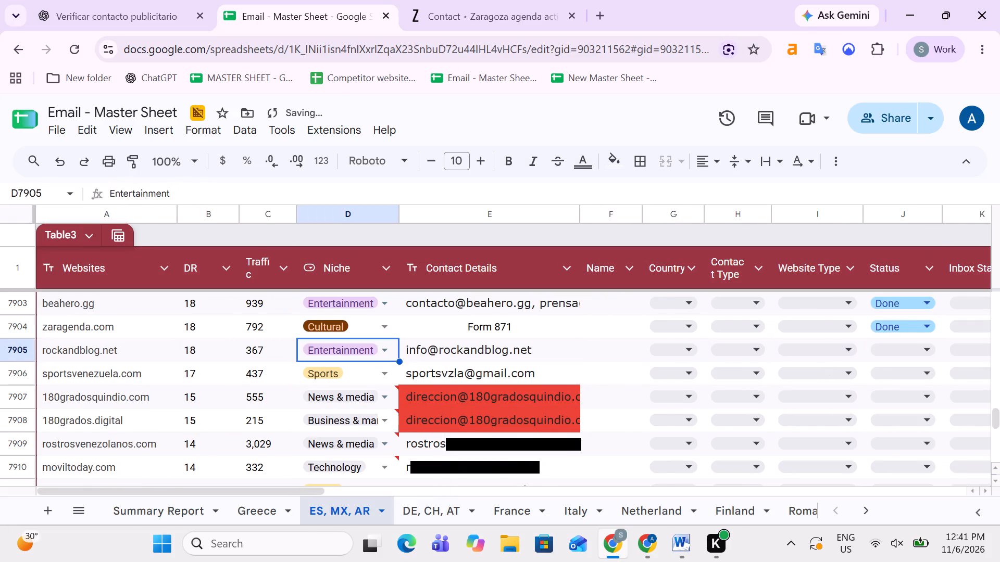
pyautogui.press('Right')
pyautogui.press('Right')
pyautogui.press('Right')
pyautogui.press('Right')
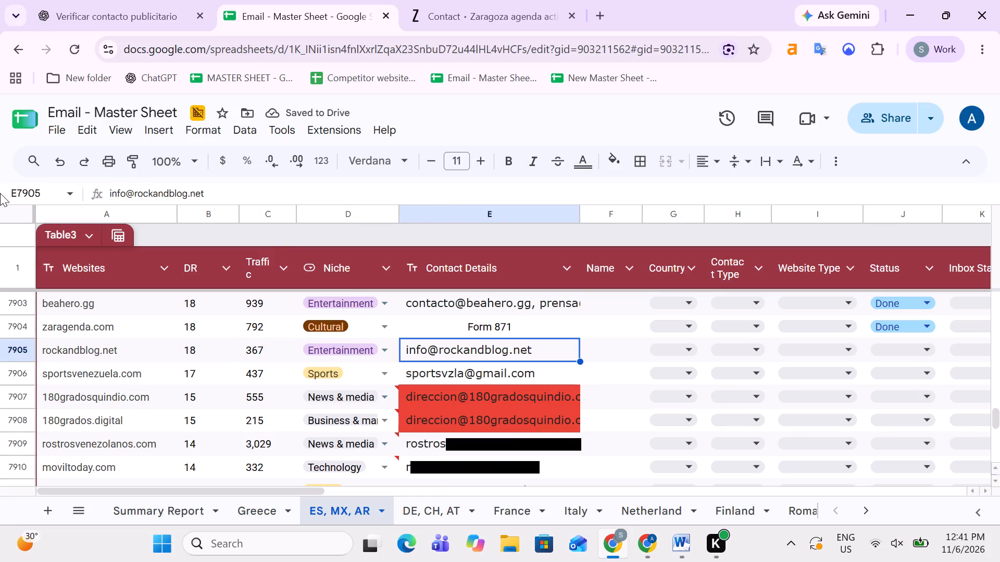
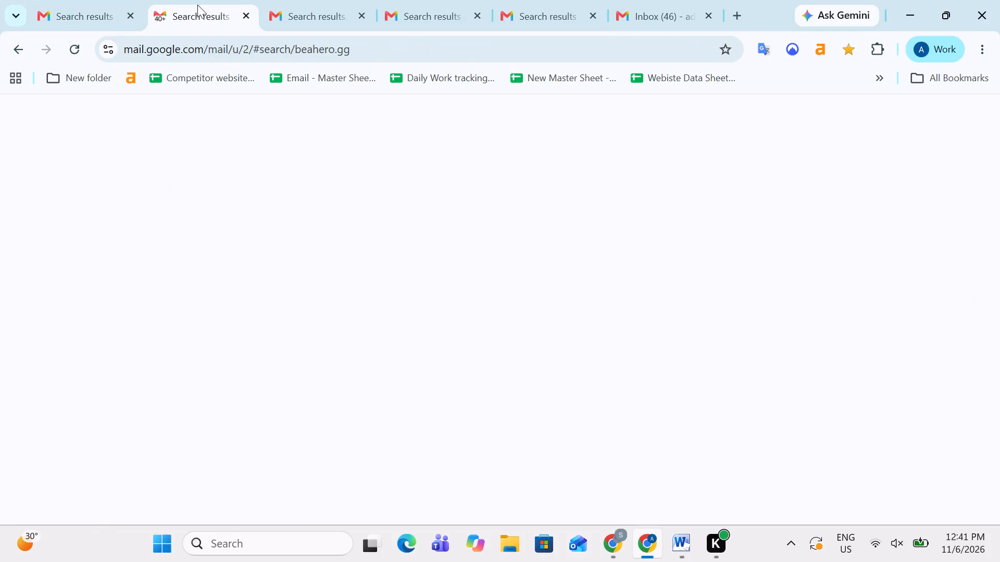
# Search the second through fifth open Gmail mailboxes for the copied rockandblog.net contact address, replacing the beahero.gg search.
pyautogui.click(522, 120)
pyautogui.hotkey('ctrl', 'v')
pyautogui.press('Return')
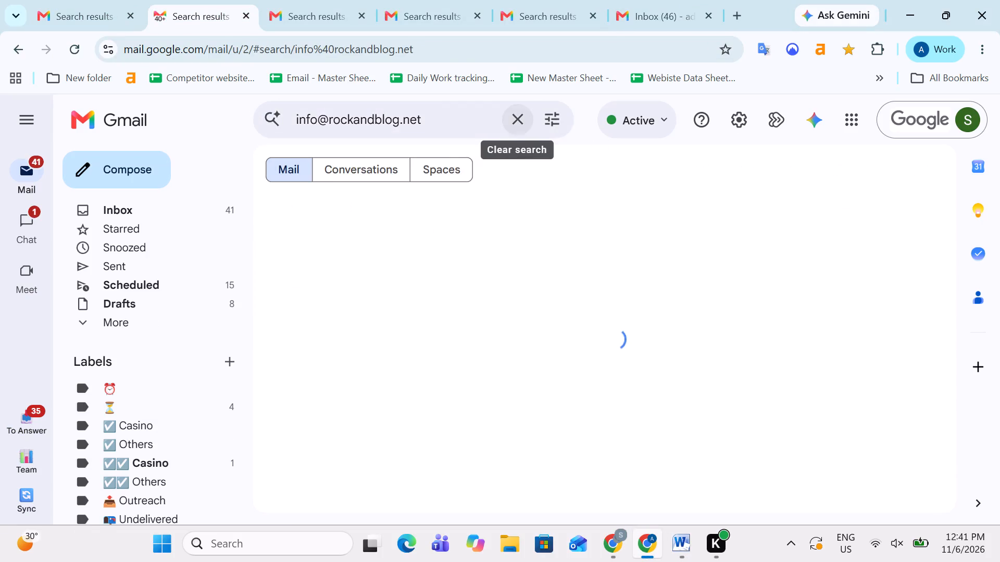
pyautogui.click(306, 2)
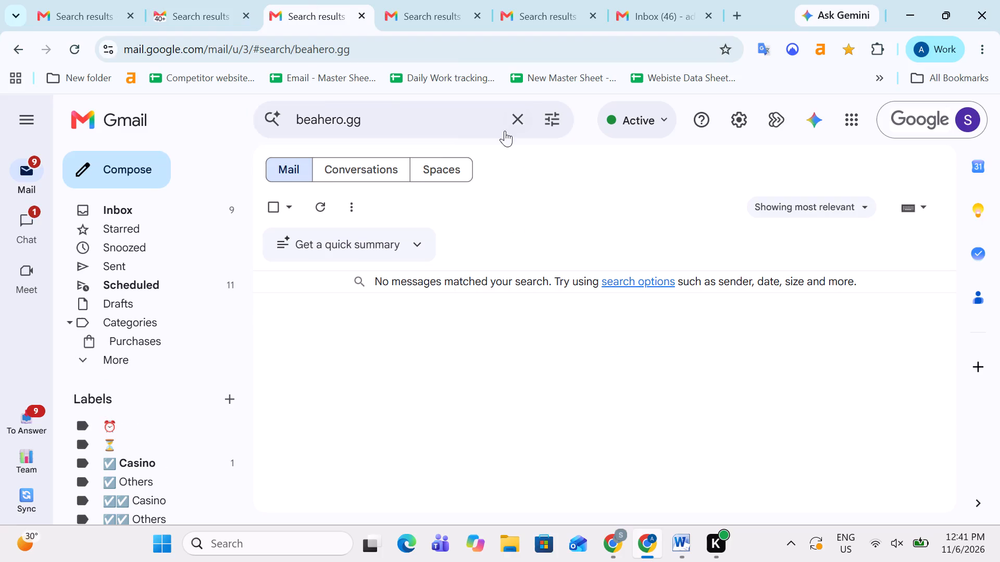
pyautogui.click(518, 114)
pyautogui.hotkey('ctrl', 'v')
pyautogui.press('Return')
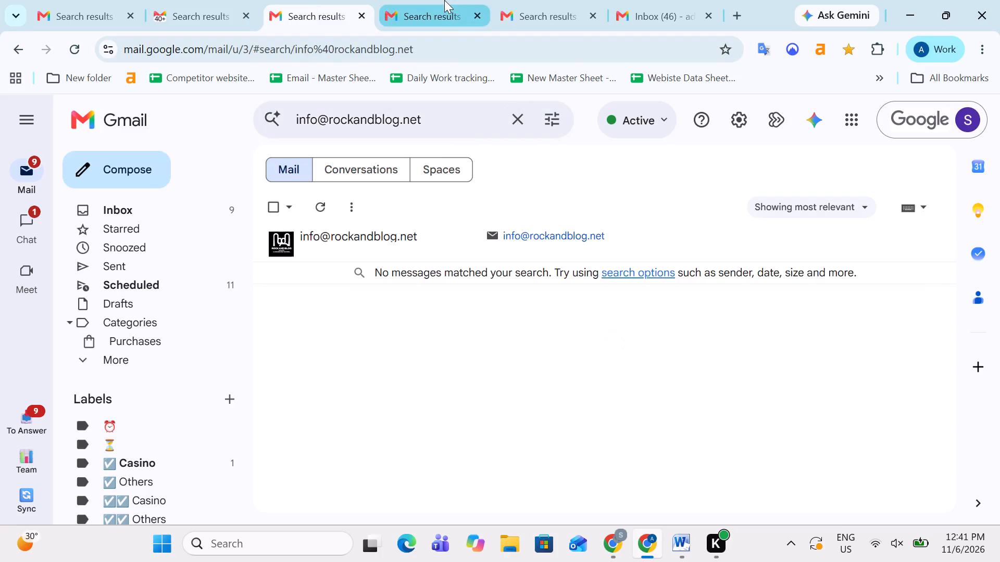
pyautogui.click(444, 0)
pyautogui.click(506, 116)
pyautogui.hotkey('ctrl', 'v')
pyautogui.press('Return')
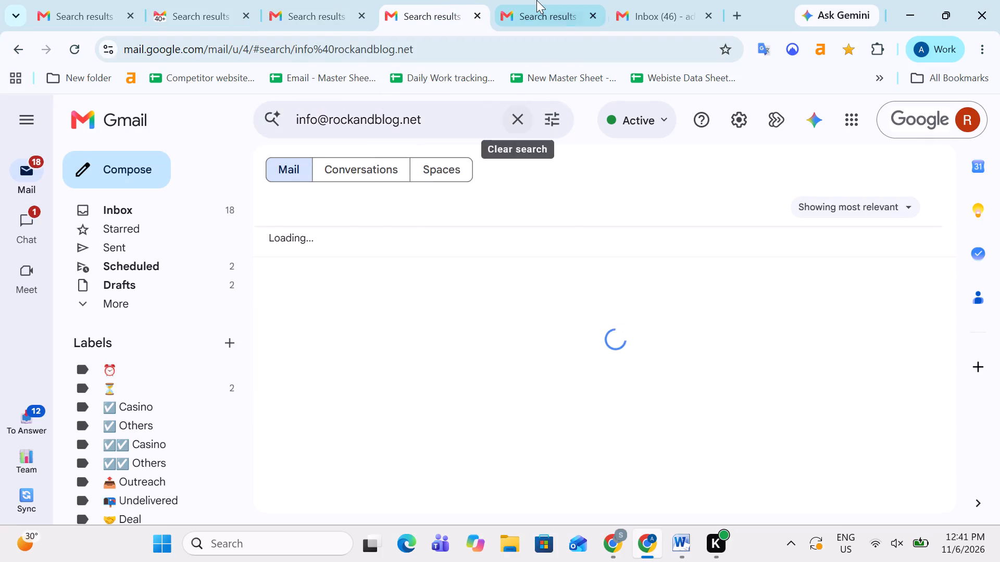
pyautogui.click(536, 0)
pyautogui.click(515, 127)
pyautogui.hotkey('ctrl', 'v')
pyautogui.press('Return')
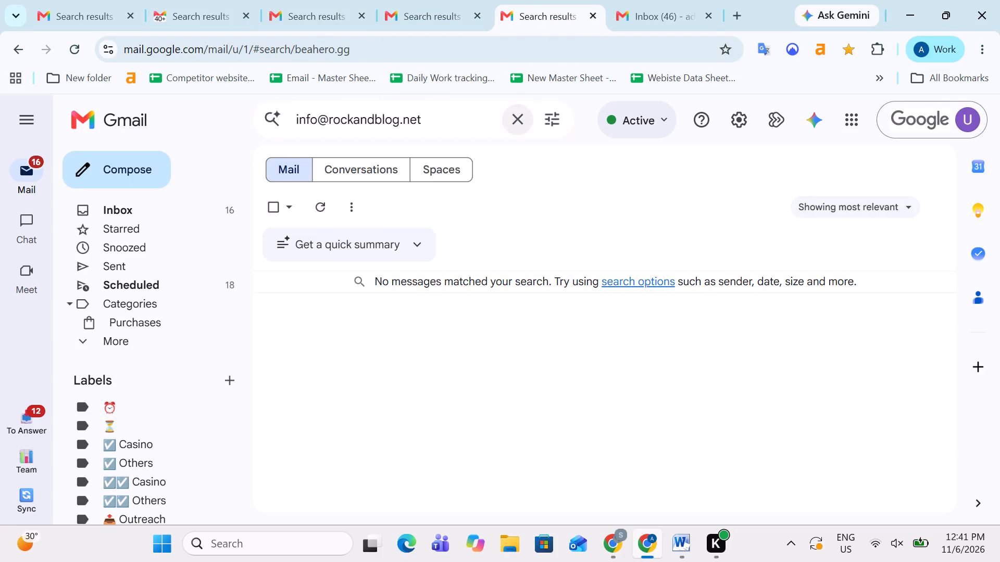
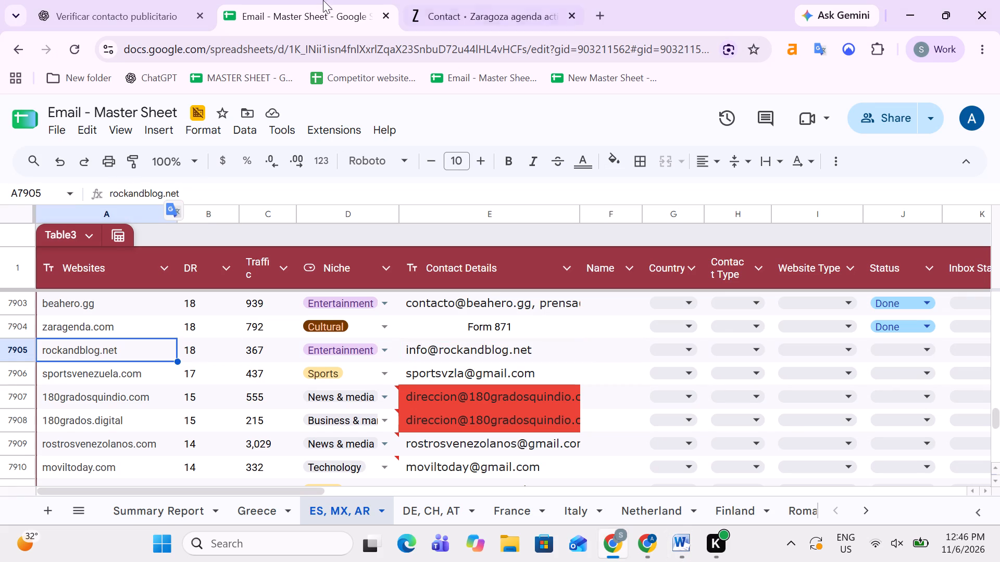
# Copy the domain rockandblog.net from the Websites cell in row 7905 of the ES, MX, AR sheet.
pyautogui.tripleClick(125, 190)
pyautogui.hotkey('ctrl', 'c')
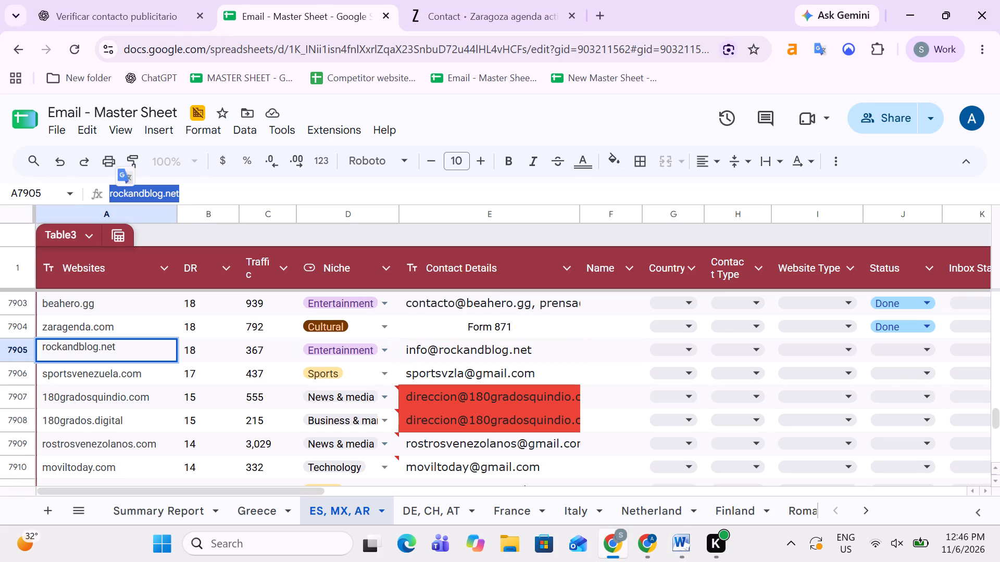
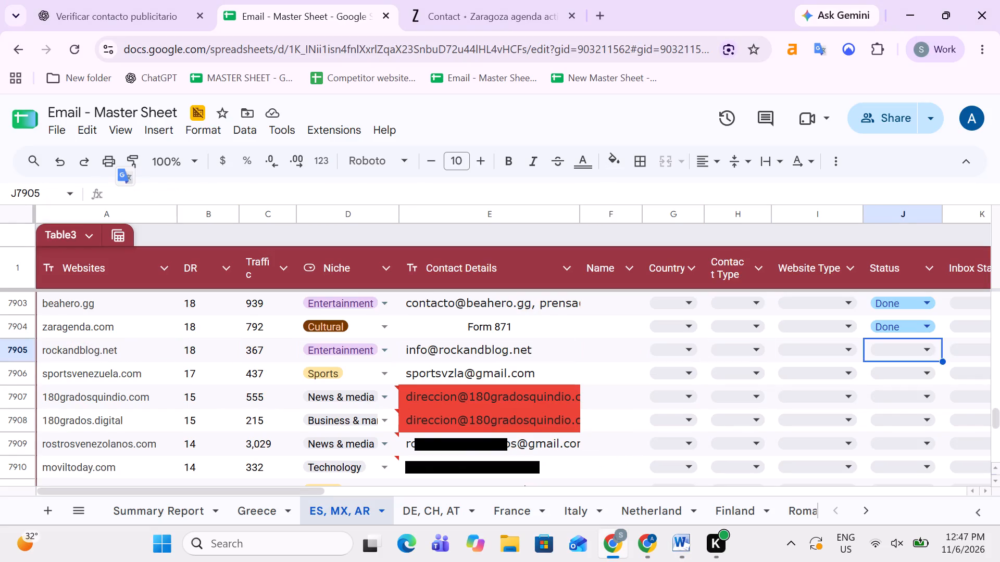
# Set the Status of the rockandblog.net row to Done.
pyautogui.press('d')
pyautogui.press('Down')
pyautogui.press('Return')
pyautogui.press('Up')
pyautogui.press('Right')
pyautogui.press('Right')
pyautogui.press('Right')
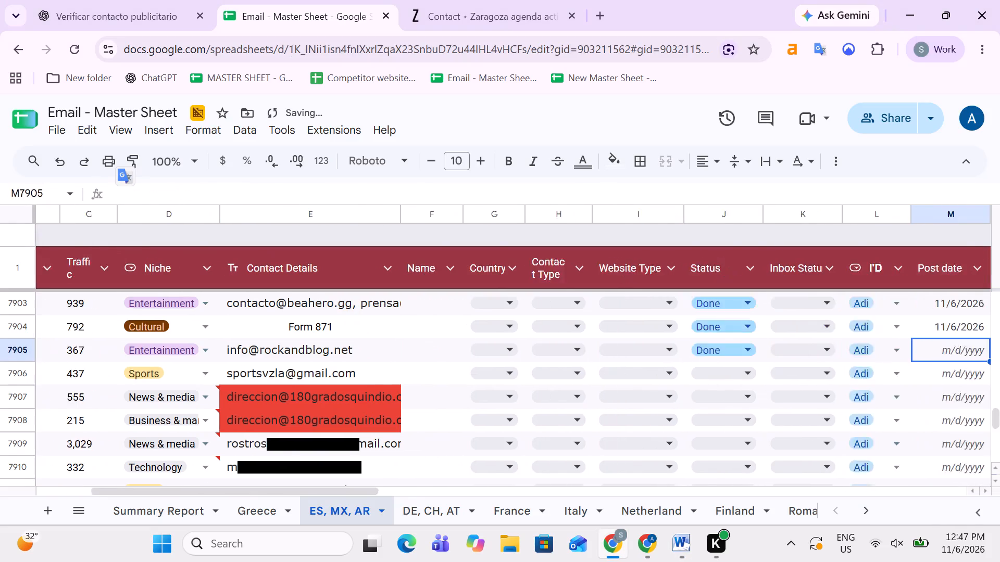
pyautogui.press('Right')
# Copy the contact email address from the Contact Details cell of the sportsvenezuela.com row.
pyautogui.press('Left')
pyautogui.press('Left')
pyautogui.press('Left')
pyautogui.press('Left')
pyautogui.press('Left')
pyautogui.press('Left')
pyautogui.press('Left')
pyautogui.press('Left')
pyautogui.press('Left')
pyautogui.press('Left')
pyautogui.press('Left')
pyautogui.press('Left')
pyautogui.press('Left')
pyautogui.press('Left')
pyautogui.press('Left')
pyautogui.press('Left')
pyautogui.press('Left')
pyautogui.press('Left')
pyautogui.press('Left')
pyautogui.press('Left')
pyautogui.press('Down')
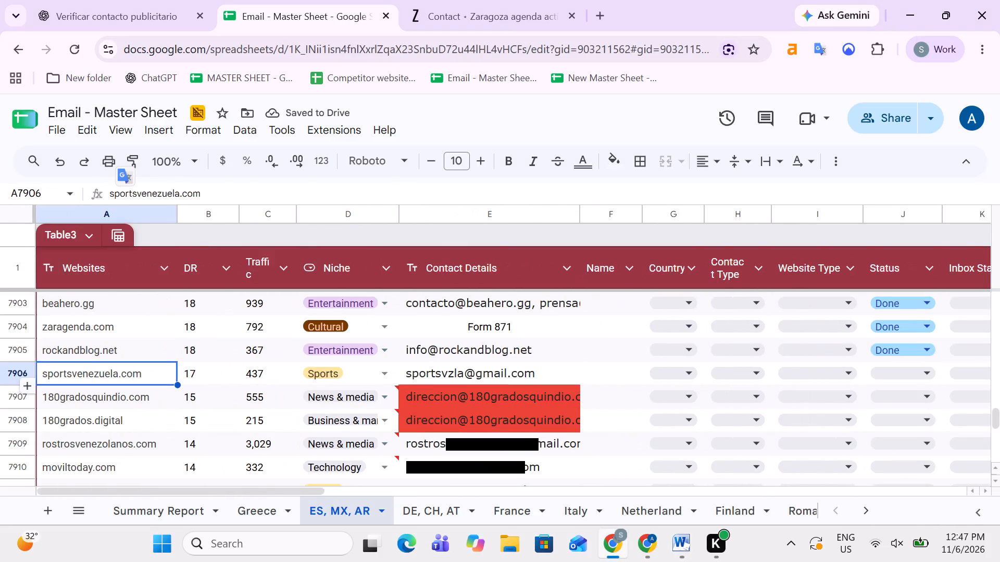
pyautogui.press('Right')
pyautogui.press('Right')
pyautogui.press('Right')
pyautogui.press('Right')
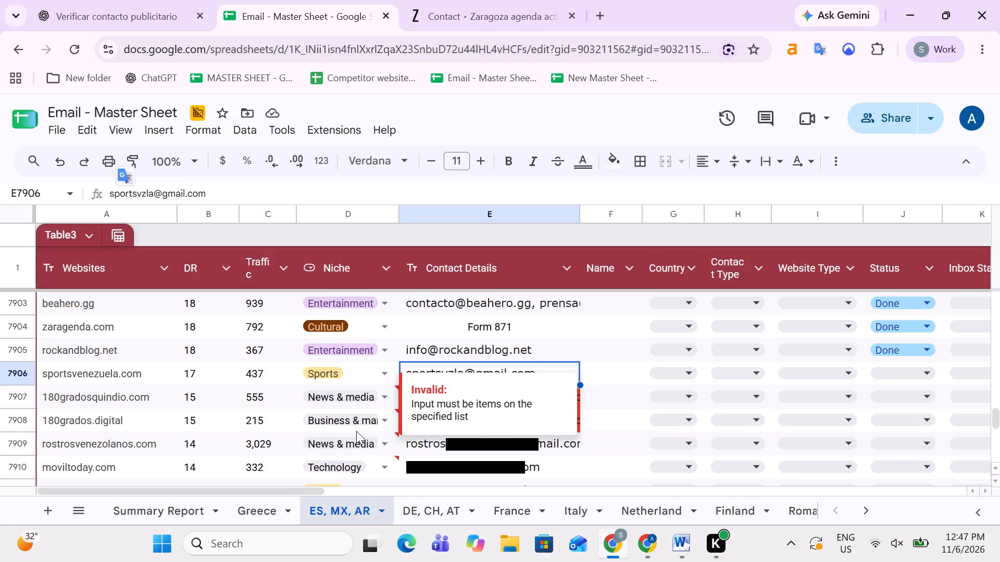
pyautogui.tripleClick(171, 198)
pyautogui.hotkey('ctrl', 'c')
pyautogui.hotkey('ctrl', 'c')
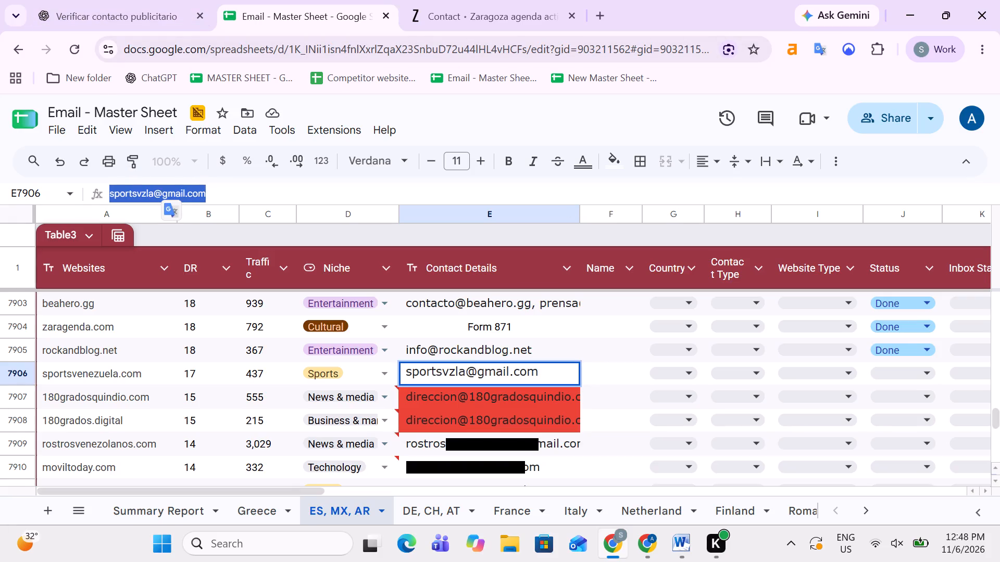
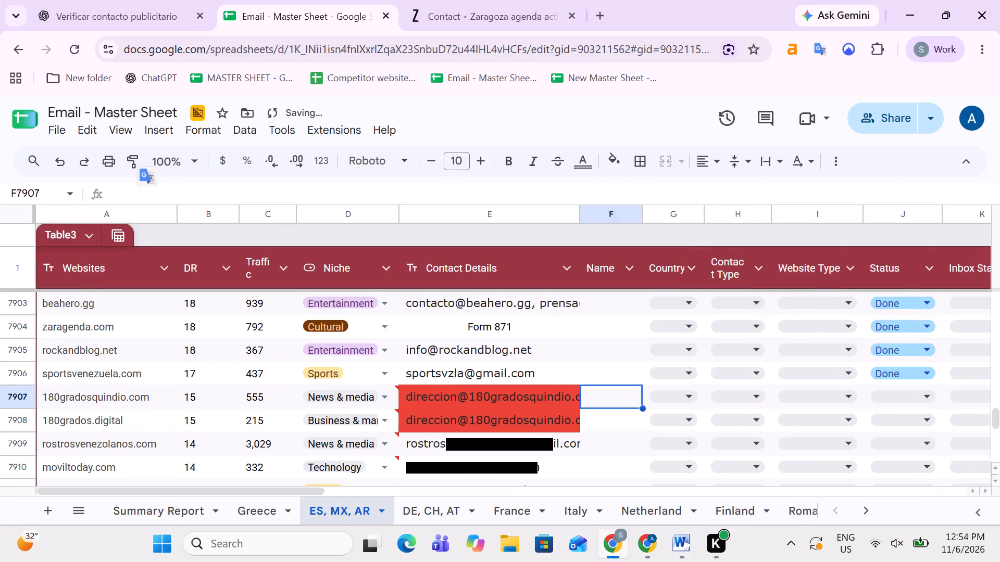
# Examine the traffic, niche, contact details and neighbouring cells in the 180gradosquindio.com row.
pyautogui.press('Right')
pyautogui.press('Right')
pyautogui.press('Right')
pyautogui.press('Right')
pyautogui.press('Right')
pyautogui.press('Left')
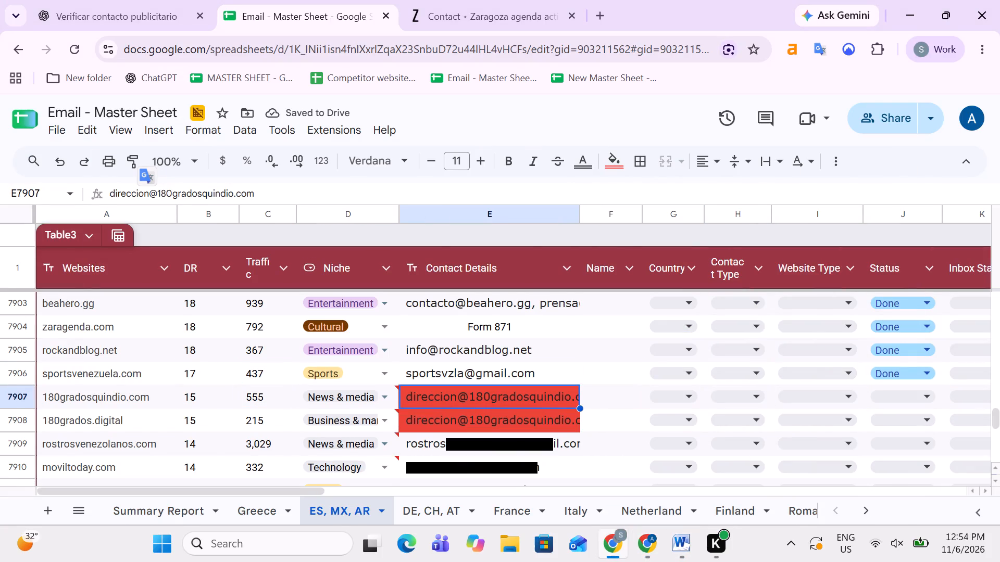
pyautogui.press('Left')
pyautogui.press('Left')
pyautogui.press('Left')
pyautogui.press('Left')
pyautogui.press('Left')
pyautogui.press('Left')
pyautogui.press('Left')
pyautogui.press('Left')
pyautogui.press('Left')
pyautogui.press('Left')
pyautogui.press('Left')
pyautogui.press('Right')
pyautogui.press('Right')
pyautogui.press('Right')
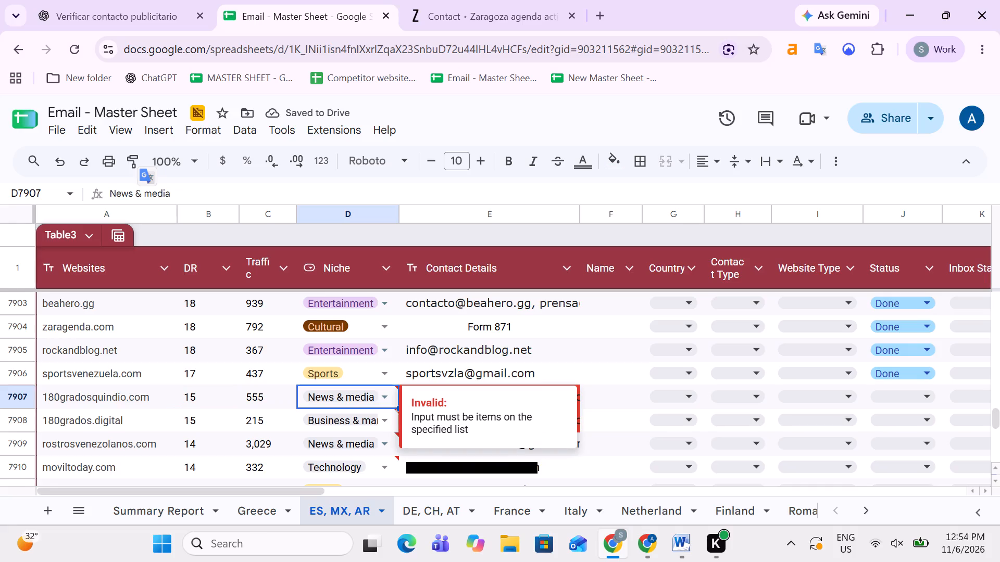
pyautogui.press('Left')
pyautogui.press('Left')
pyautogui.press('Left')
pyautogui.press('Left')
pyautogui.press('Left')
pyautogui.press('Left')
pyautogui.press('Left')
pyautogui.press('Right')
pyautogui.press('Right')
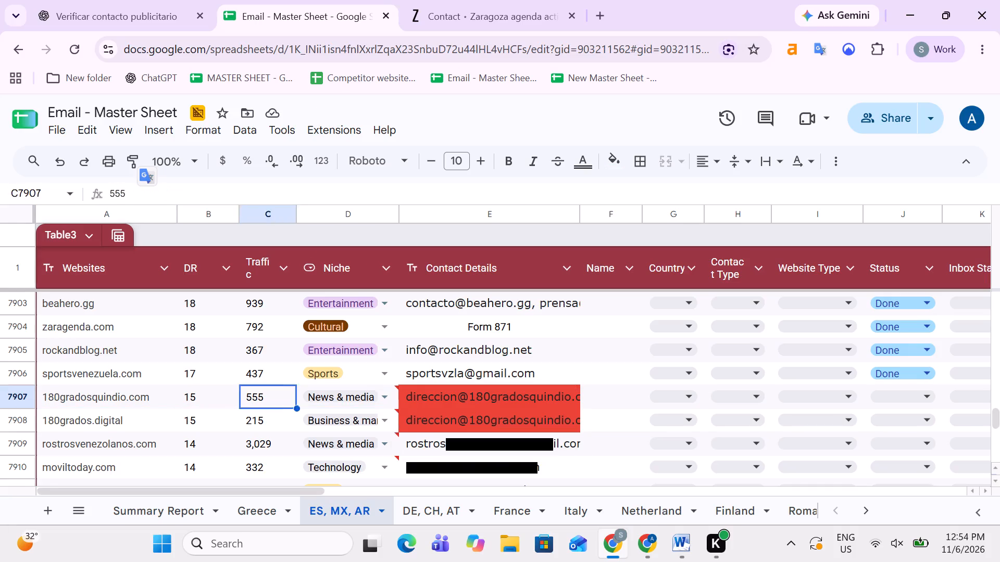
# Copy the contact email text from the Contact Details cell of the 180gradosquindio.com row.
pyautogui.press('Right')
pyautogui.press('Right')
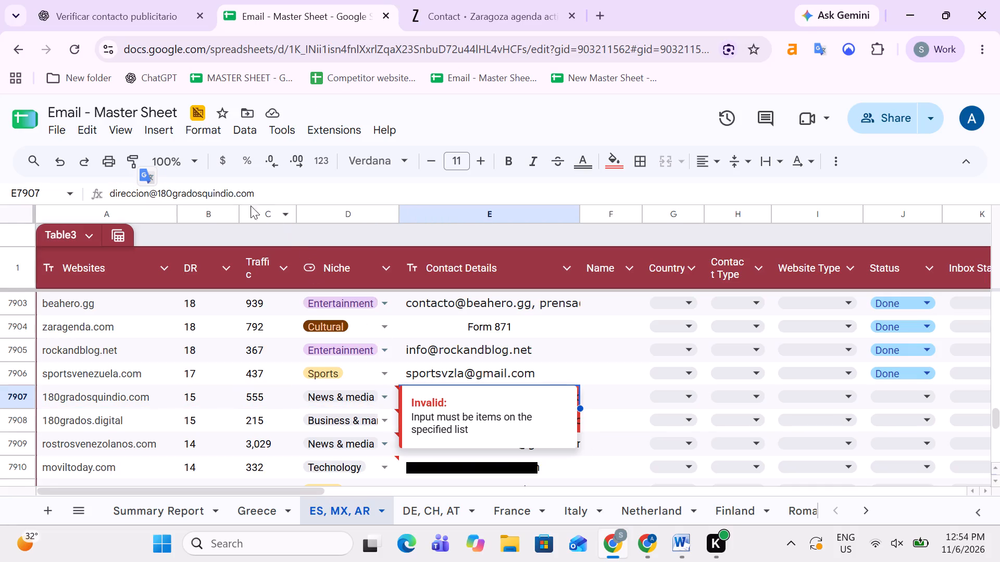
pyautogui.tripleClick(242, 200)
pyautogui.hotkey('ctrl', 'c')
pyautogui.tripleClick(222, 188)
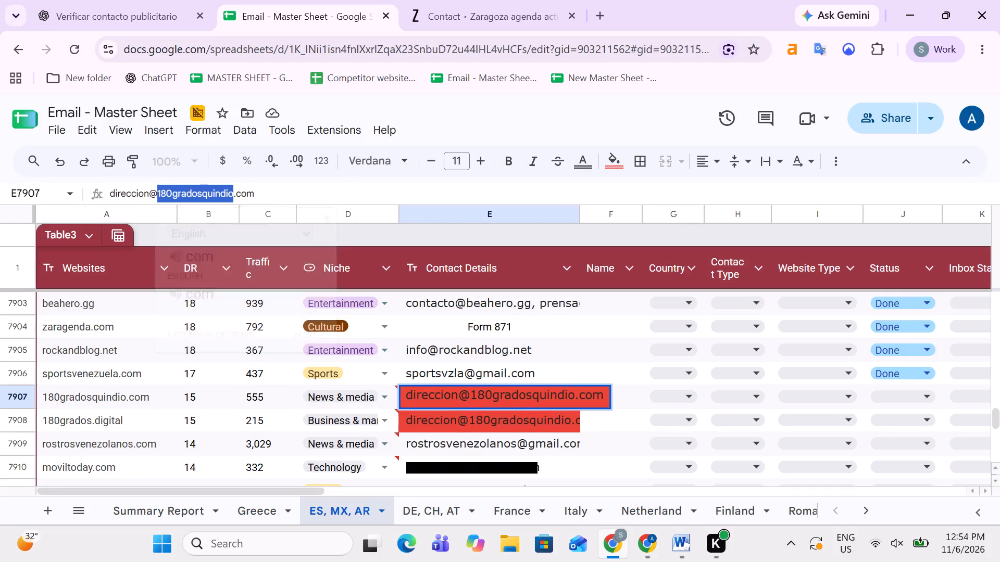
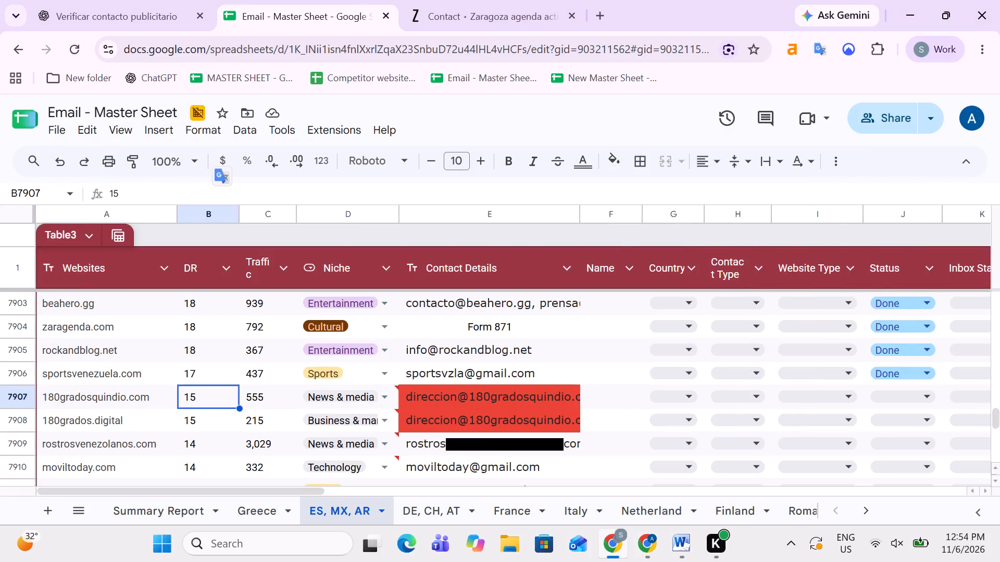
# Set the niche for 180gradosquindio.com to News, and return to the website name cell in the same row.
pyautogui.press('Right')
pyautogui.press('Right')
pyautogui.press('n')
pyautogui.press('Down')
pyautogui.press('Return')
pyautogui.press('Up')
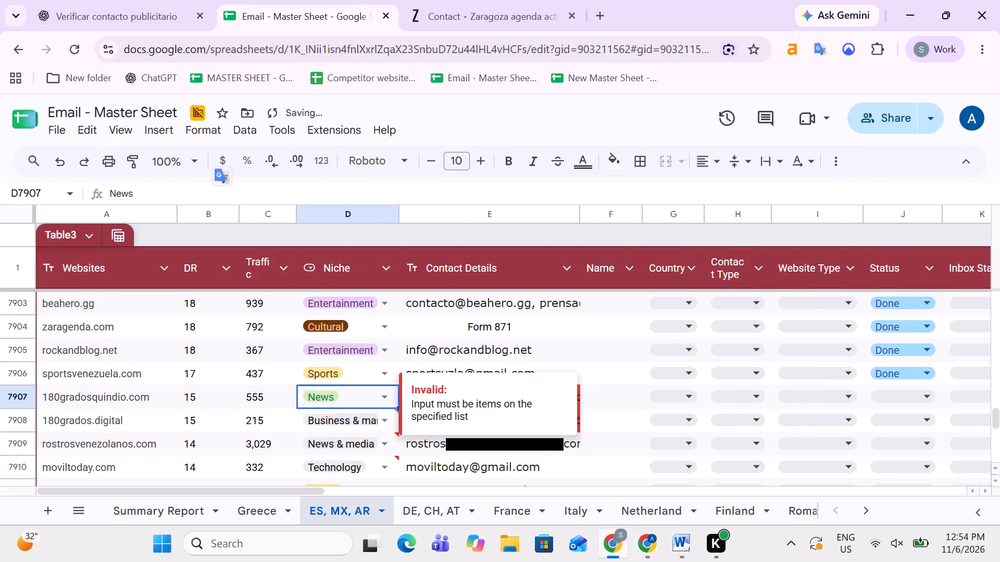
pyautogui.press('Right')
pyautogui.press('Left')
pyautogui.press('Left')
pyautogui.press('Left')
pyautogui.press('Left')
pyautogui.press('Left')
pyautogui.press('Left')
pyautogui.press('Left')
pyautogui.press('Left')
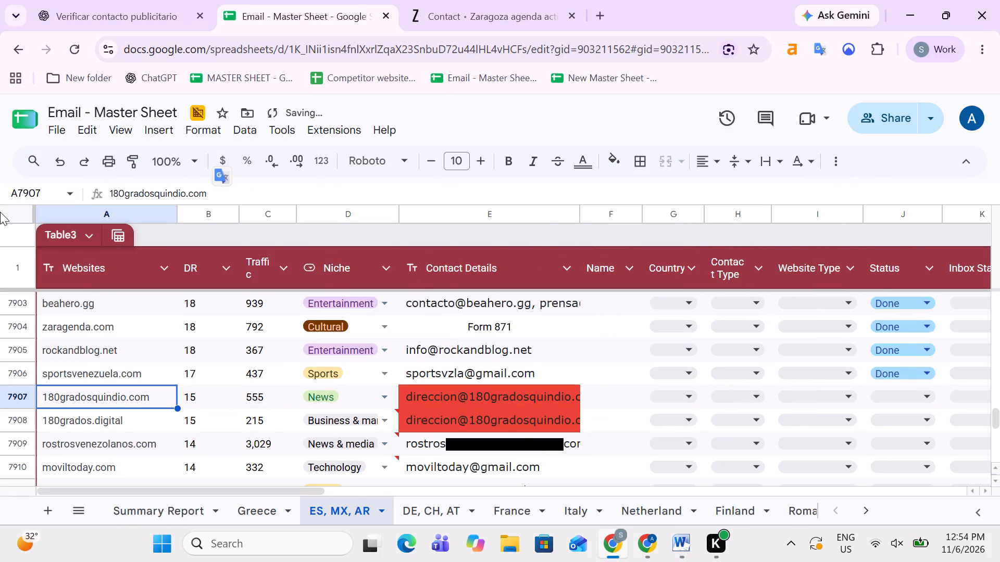
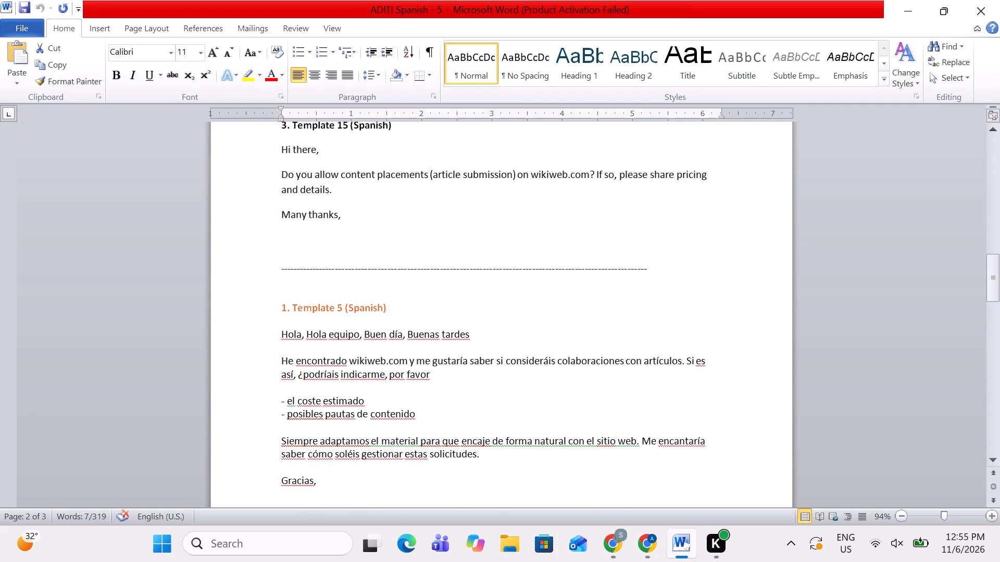
# In the Word document of Spanish templates, select the greeting "Hola equipo," under Template 5 (Spanish).
pyautogui.click(316, 302)
pyautogui.moveTo(316, 302); pyautogui.dragTo(365, 296)
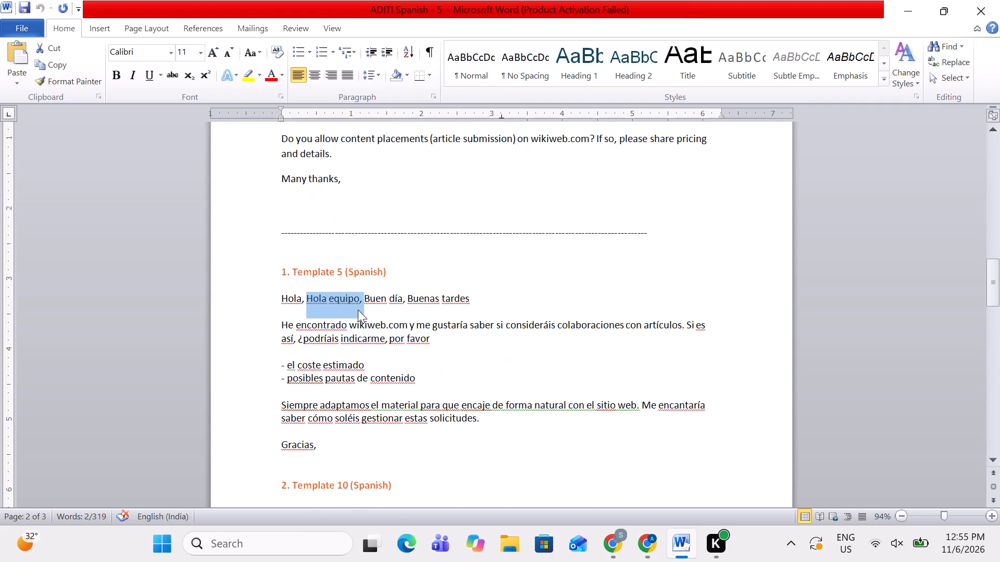
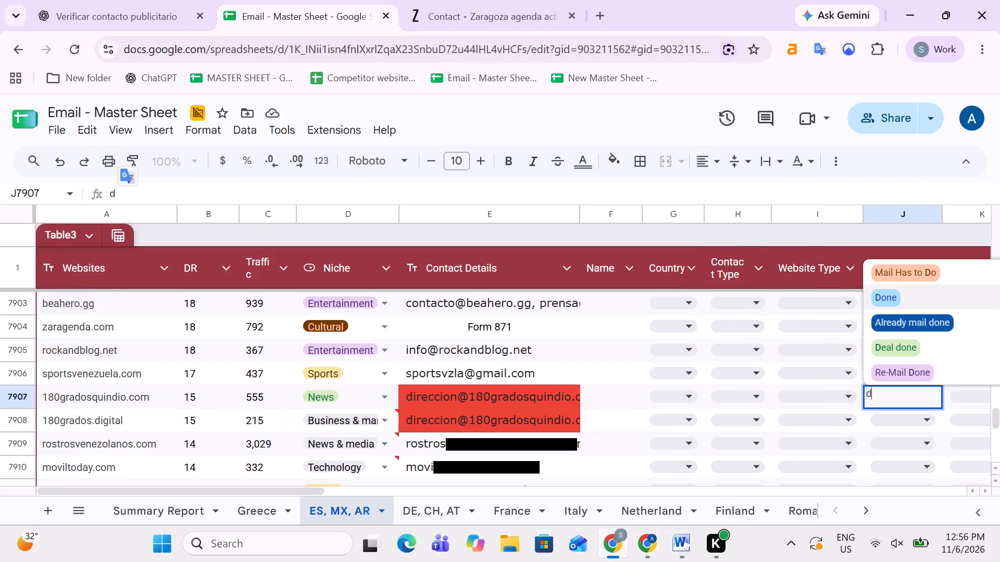
# Set the status of 180gradosquindio.com to Done.
pyautogui.press('Return')
# Change the niche of 180grados.digital to Business.
pyautogui.press('Left')
pyautogui.press('Left')
pyautogui.press('Left')
pyautogui.press('Left')
pyautogui.press('Left')
pyautogui.press('Left')
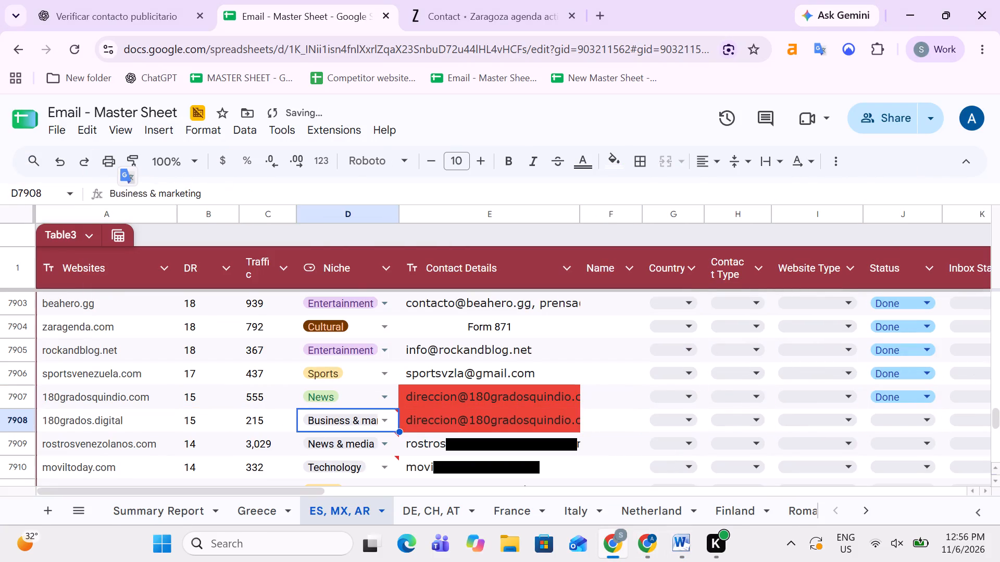
pyautogui.press('Left')
pyautogui.press('Right')
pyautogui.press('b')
pyautogui.press('Down')
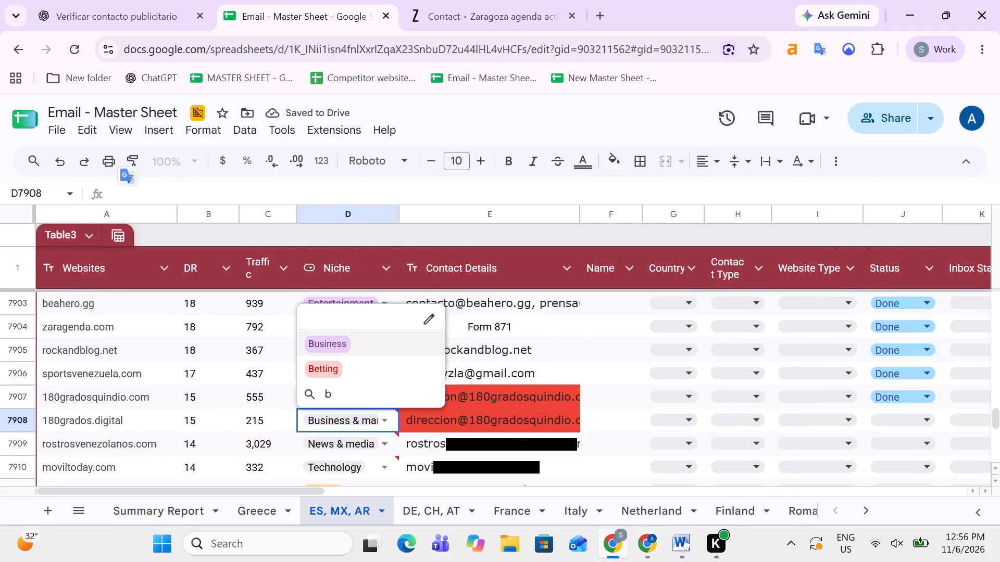
pyautogui.press('Return')
# Set the contact type of 180grados.digital to Same Webmaster.
pyautogui.press('Up')
pyautogui.press('Right')
pyautogui.press('Right')
pyautogui.press('Right')
pyautogui.press('Right')
pyautogui.press('Left')
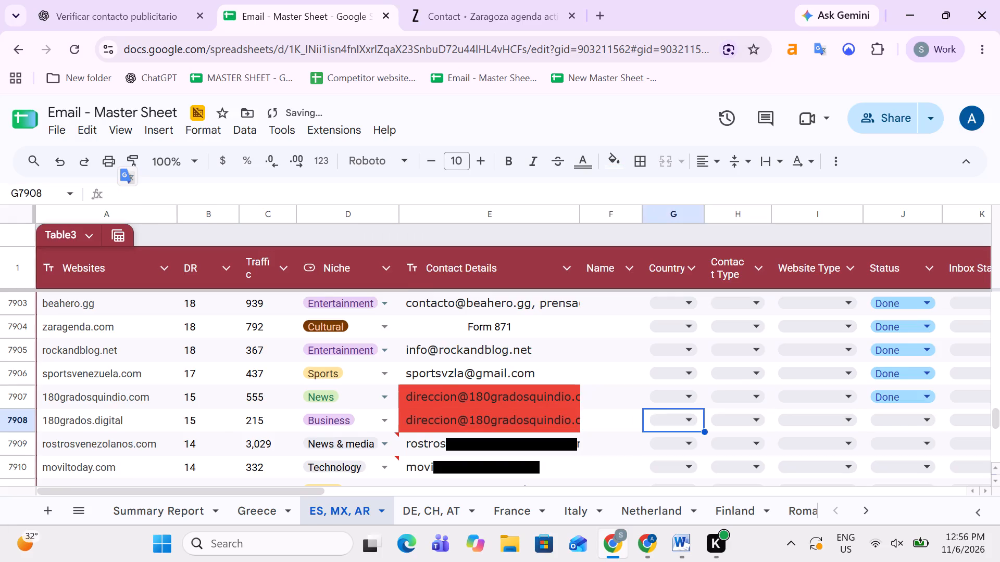
pyautogui.press('Right')
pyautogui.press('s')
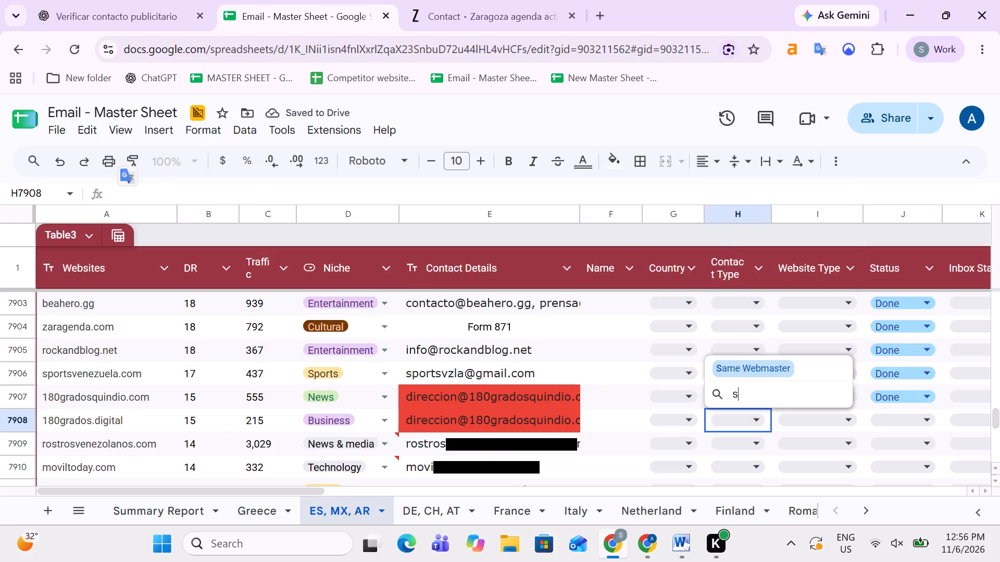
pyautogui.press('Down')
pyautogui.press('Return')
# Change the niche of rostrosvenezolanos.com to News and go to its contact details.
pyautogui.press('Left')
pyautogui.press('Left')
pyautogui.press('Left')
pyautogui.press('Left')
pyautogui.press('Left')
pyautogui.press('Left')
pyautogui.press('Left')
pyautogui.press('Left')
pyautogui.press('Left')
pyautogui.press('Left')
pyautogui.press('Left')
pyautogui.press('Left')
pyautogui.press('Left')
pyautogui.press('Left')
pyautogui.press('Left')
pyautogui.press('Left')
pyautogui.press('Left')
pyautogui.press('Right')
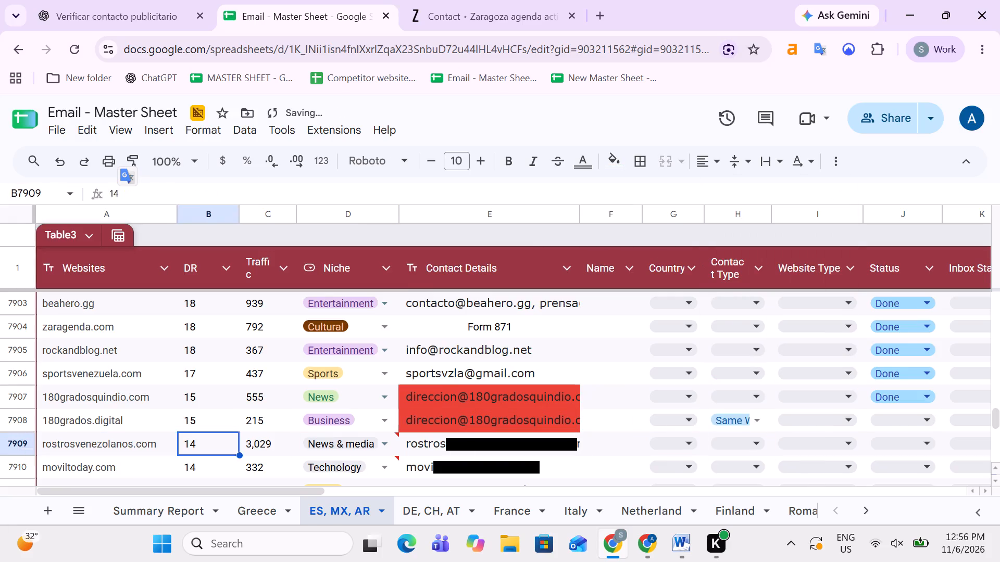
pyautogui.press('Right')
pyautogui.press('Right')
pyautogui.press('Right')
pyautogui.press('Left')
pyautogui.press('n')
pyautogui.press('Down')
pyautogui.press('Return')
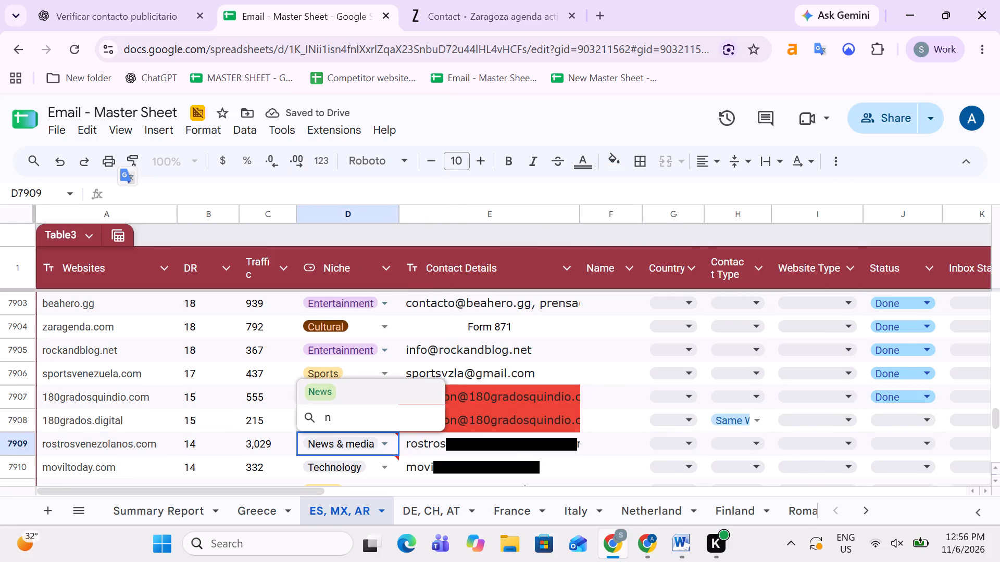
pyautogui.press('Up')
pyautogui.press('Right')
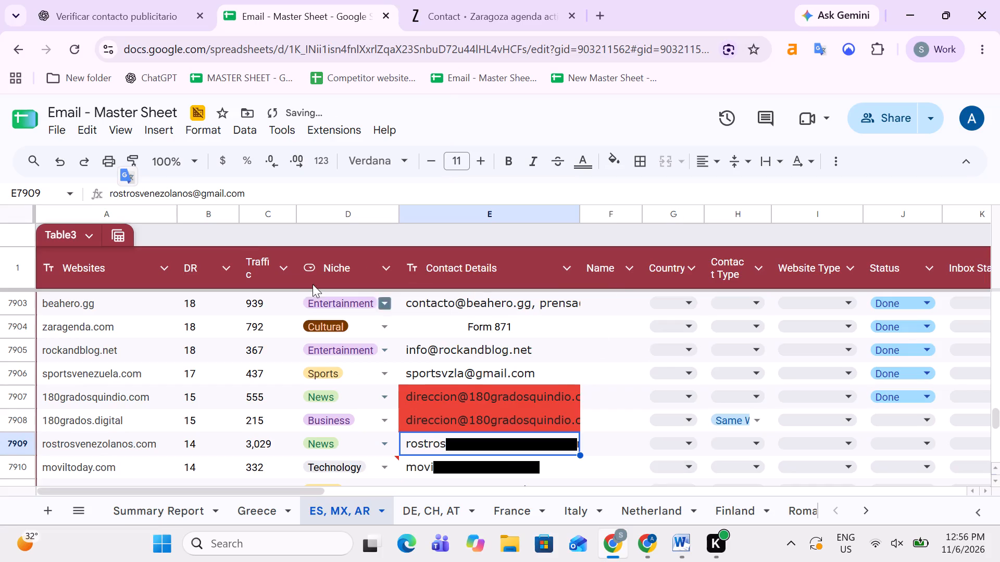
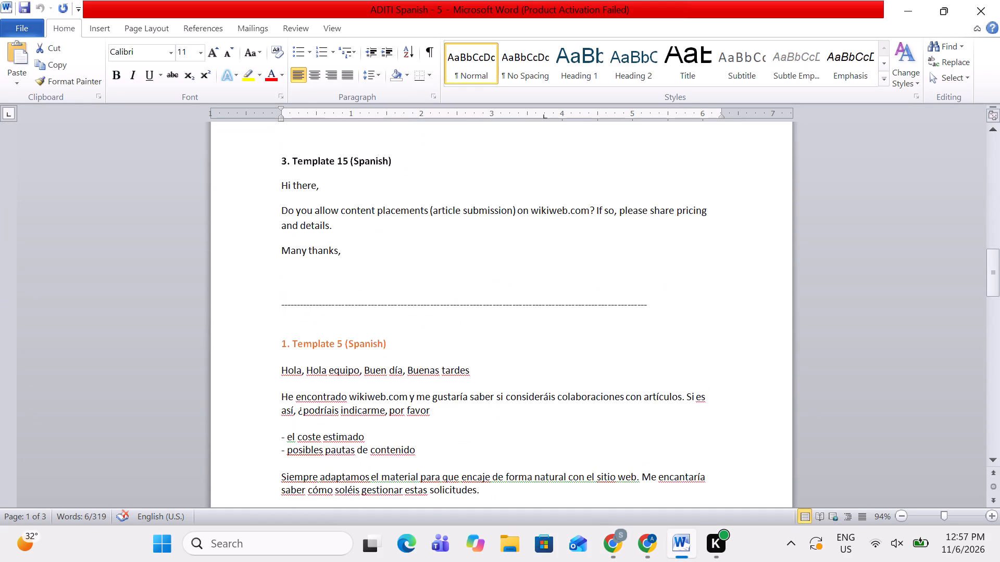
# Select the greeting "Buen día" in the greeting line of Template 5 (Spanish).
pyautogui.click(379, 336)
pyautogui.moveTo(379, 336); pyautogui.dragTo(389, 337)
pyautogui.keyDown('shift'); pyautogui.click(393, 337); pyautogui.keyUp('shift')
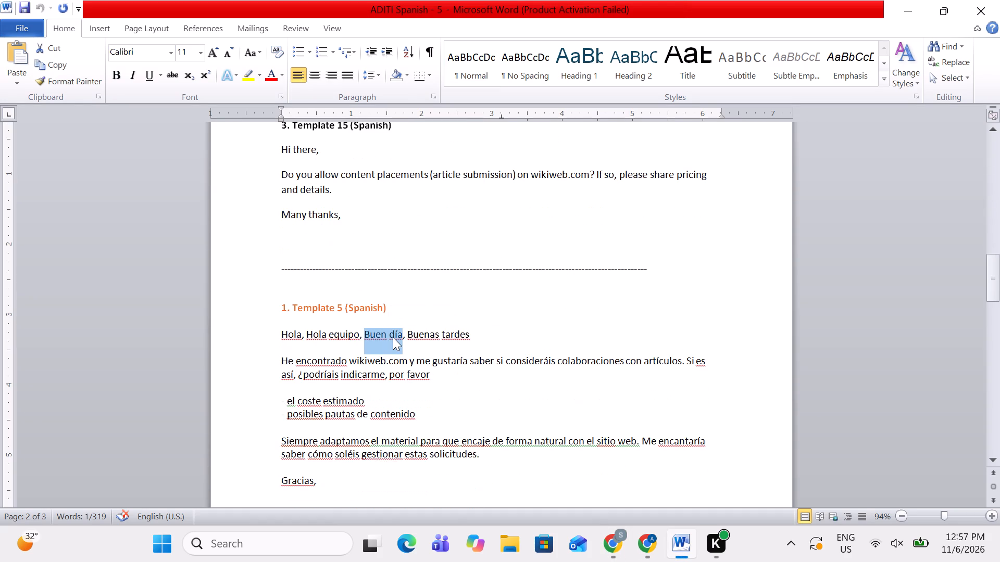
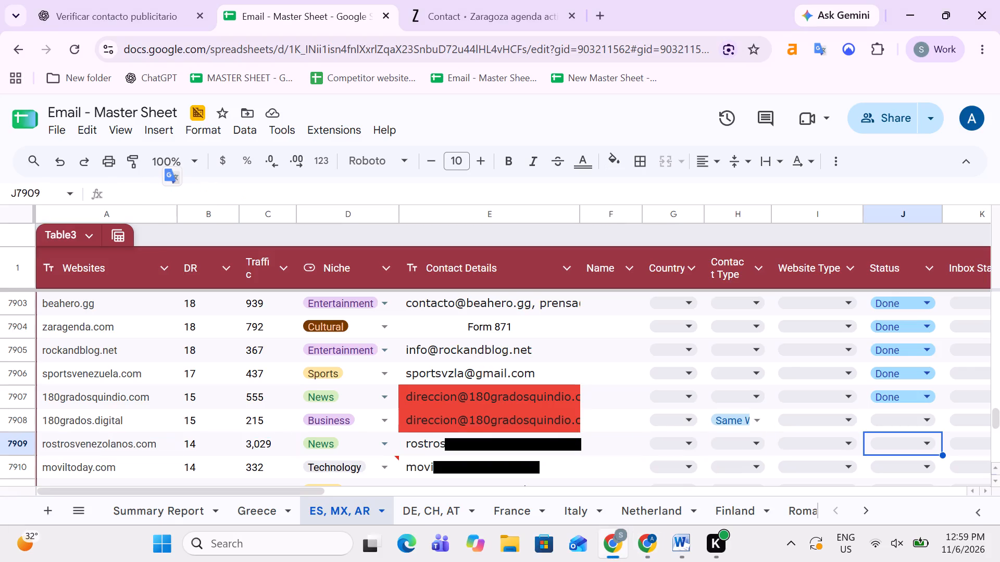
# Review the sheet rows for 180gradosquindio.com and 180grados.digital, from the website name across to the status.
pyautogui.press('Left')
pyautogui.press('Left')
pyautogui.press('Left')
pyautogui.press('Left')
pyautogui.press('Left')
pyautogui.press('Left')
pyautogui.press('Left')
pyautogui.press('Left')
pyautogui.press('Left')
pyautogui.press('Left')
pyautogui.press('Left')
pyautogui.press('Left')
pyautogui.press('Left')
pyautogui.press('Left')
pyautogui.press('Up')
pyautogui.press('Up')
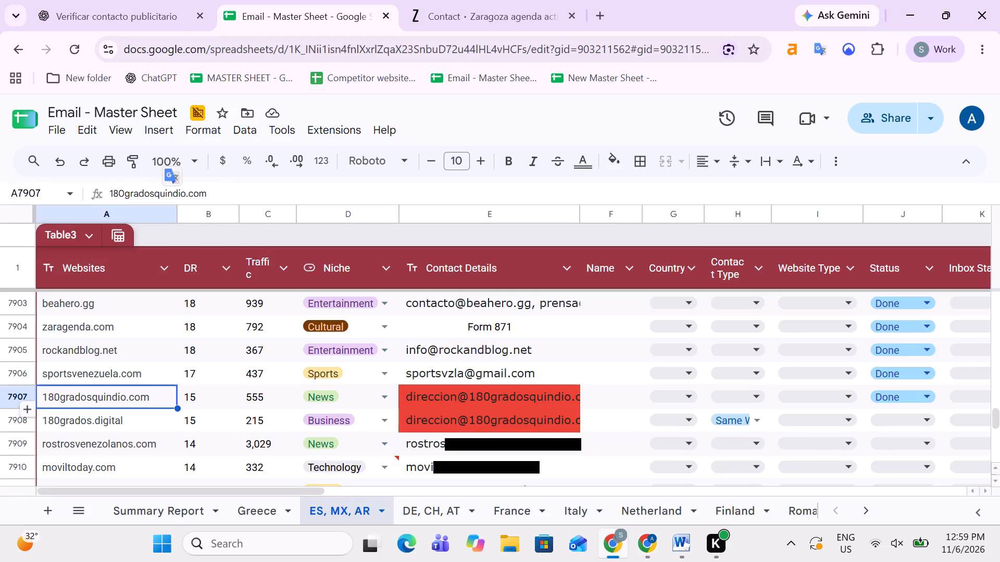
pyautogui.press('Right')
pyautogui.press('Right')
pyautogui.press('Right')
pyautogui.press('Right')
pyautogui.press('Right')
pyautogui.press('Right')
pyautogui.press('Right')
pyautogui.press('Right')
pyautogui.press('Right')
pyautogui.press('Down')
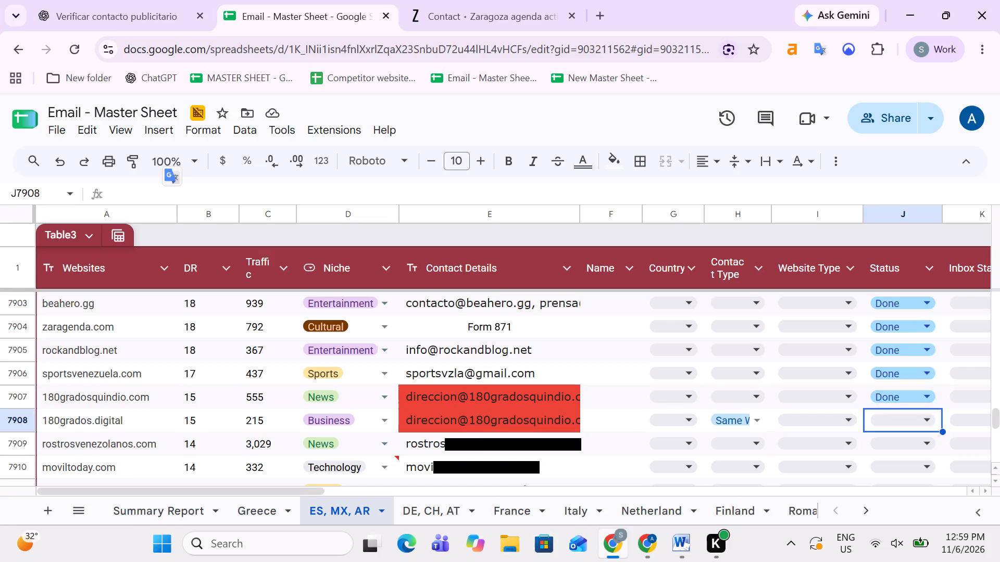
# Set the Status of the rostrosvenezolanos.com row to Done.
pyautogui.press('Left')
pyautogui.press('Left')
pyautogui.press('Left')
pyautogui.press('Left')
pyautogui.press('Left')
pyautogui.press('Down')
pyautogui.press('Right')
pyautogui.press('Right')
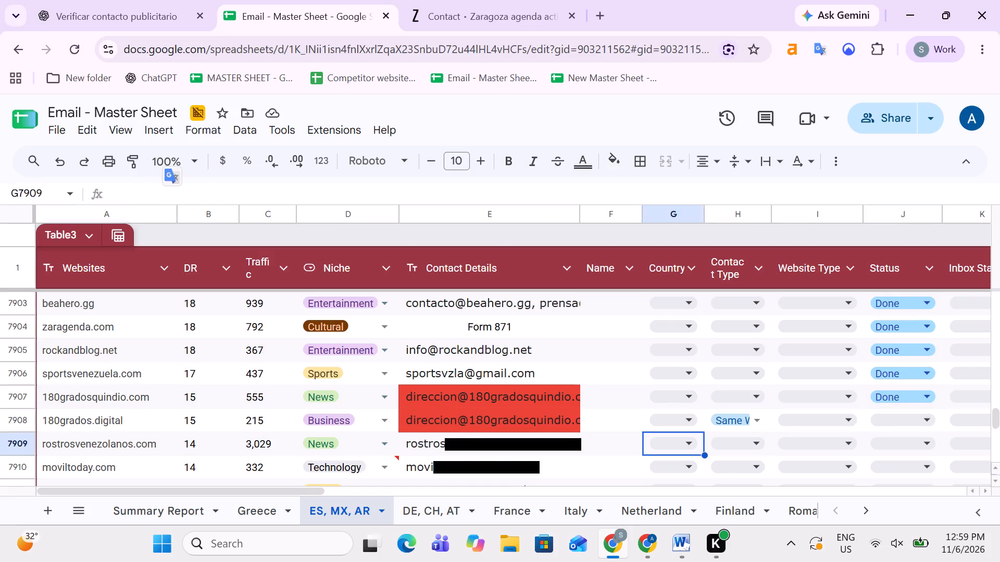
pyautogui.press('Right')
pyautogui.press('Right')
pyautogui.press('Right')
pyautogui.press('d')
pyautogui.press('Down')
pyautogui.press('Return')
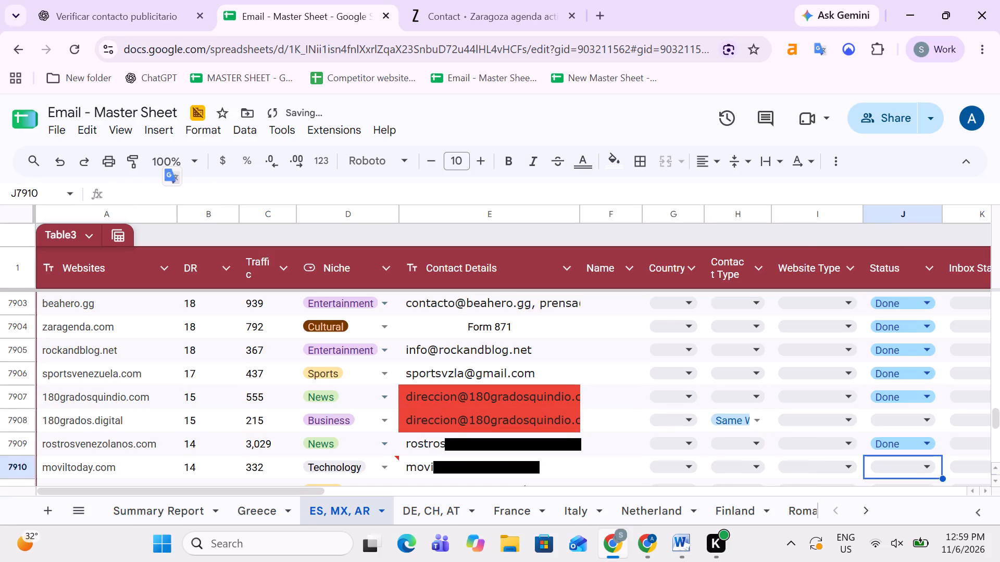
# Change the Niche of the moviltoday.com row to the valid list option Tech.
pyautogui.press('Left')
pyautogui.press('Left')
pyautogui.press('Left')
pyautogui.press('Left')
pyautogui.press('Left')
pyautogui.press('Left')
pyautogui.press('Left')
pyautogui.press('Left')
pyautogui.press('Left')
pyautogui.press('Left')
pyautogui.press('Left')
pyautogui.press('Left')
pyautogui.press('Left')
pyautogui.press('Left')
pyautogui.press('Left')
pyautogui.press('Left')
pyautogui.press('Left')
pyautogui.press('Right')
pyautogui.press('Right')
pyautogui.press('Right')
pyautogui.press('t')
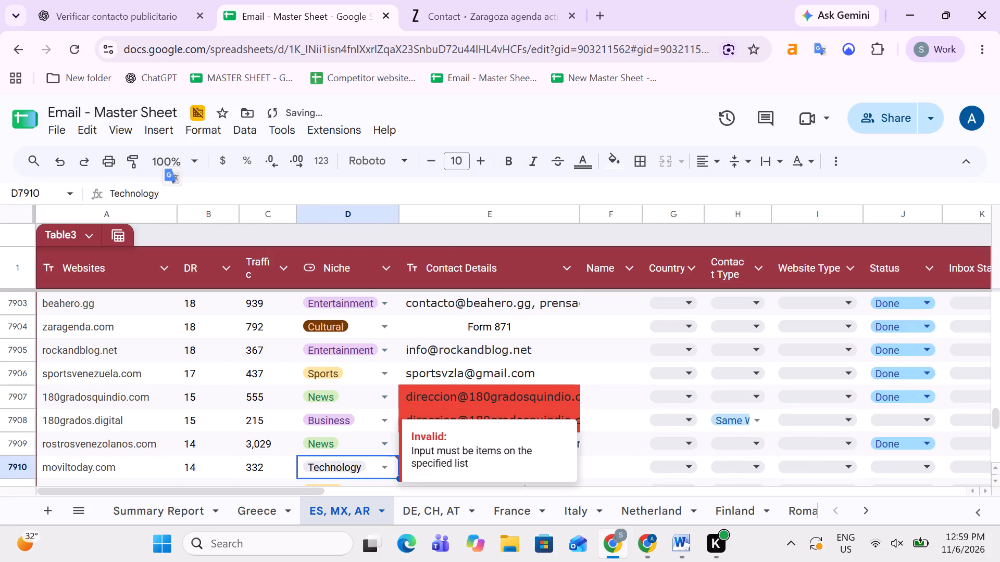
pyautogui.press('Down')
pyautogui.press('Return')
# Select the Contact Details cell of the moviltoday.com row.
pyautogui.press('Up')
pyautogui.press('Right')
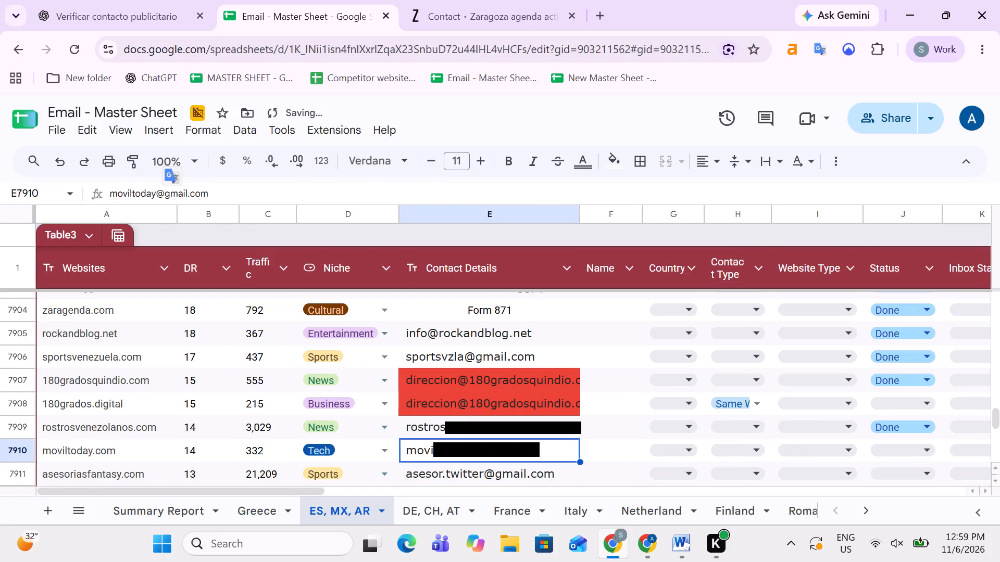
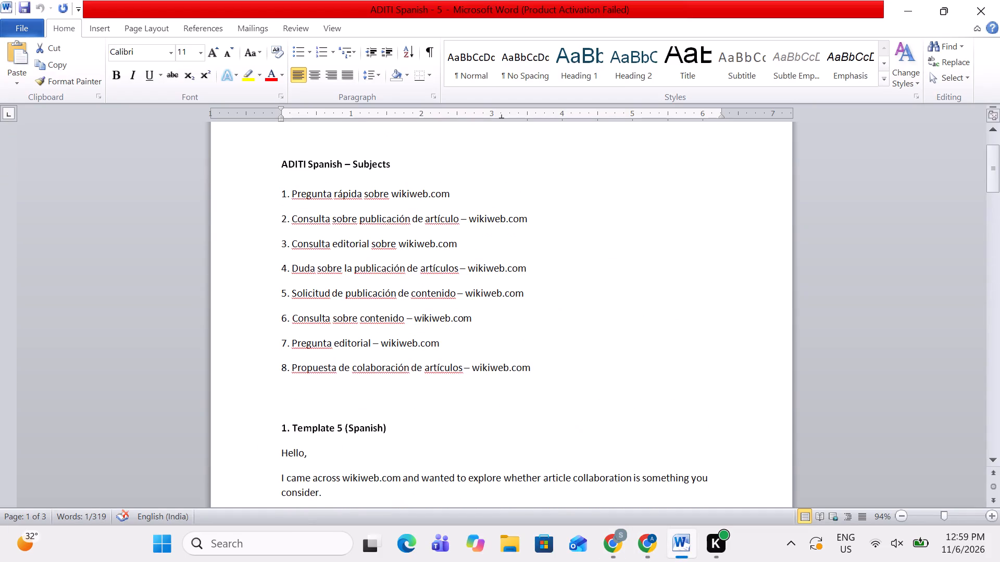
# In the Word template document, copy subject line 6, "Consulta sobre contenido – wikiweb.com".
pyautogui.click(307, 317)
pyautogui.moveTo(307, 317); pyautogui.dragTo(459, 322)
pyautogui.hotkey('ctrl', 'c')
pyautogui.hotkey('ctrl', 'c')
pyautogui.hotkey('ctrl', 'c')
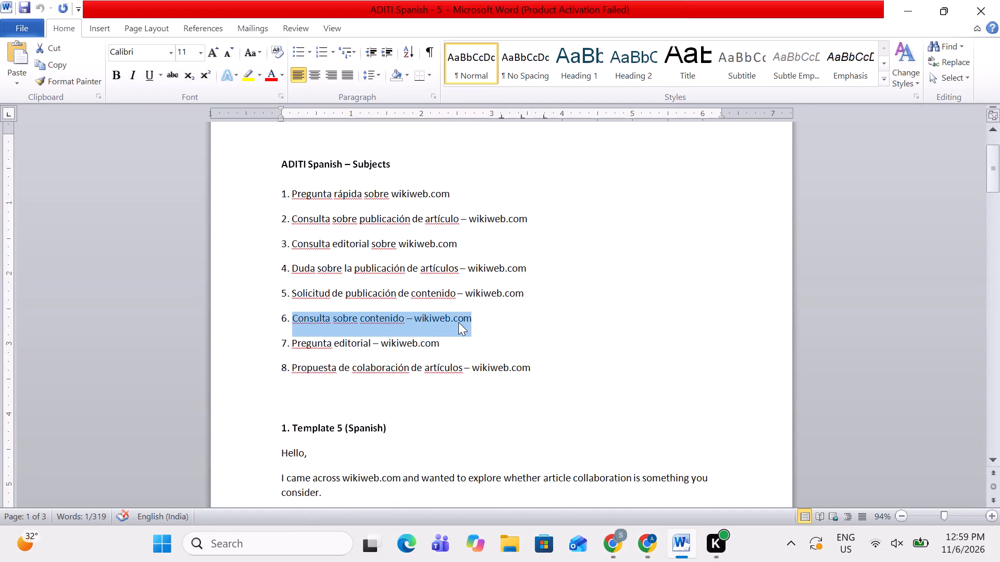
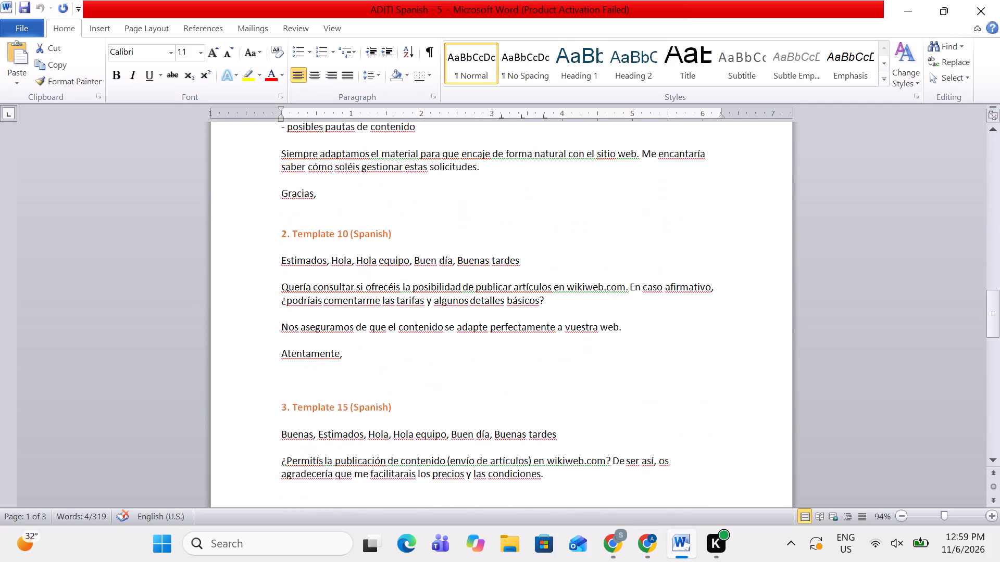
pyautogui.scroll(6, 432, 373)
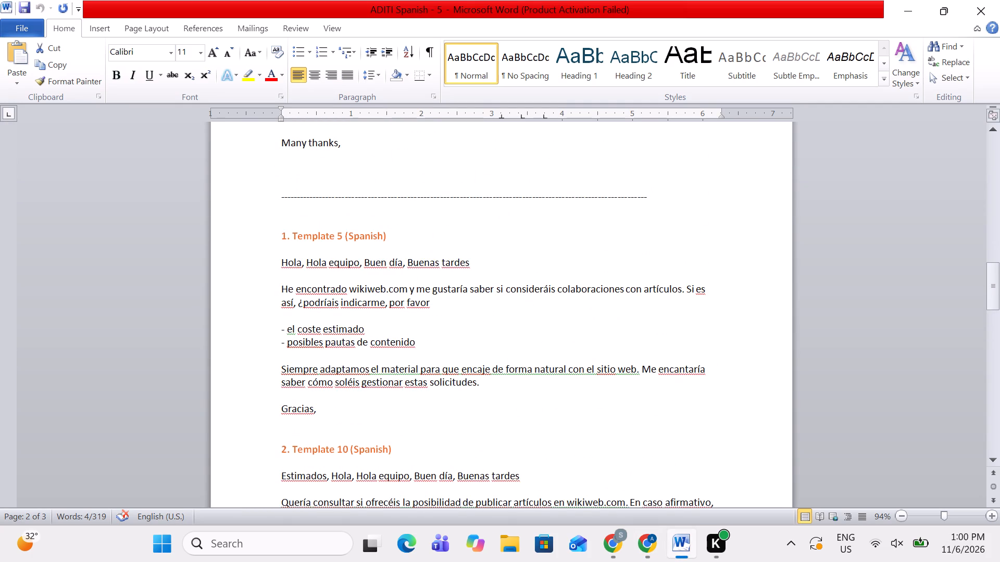
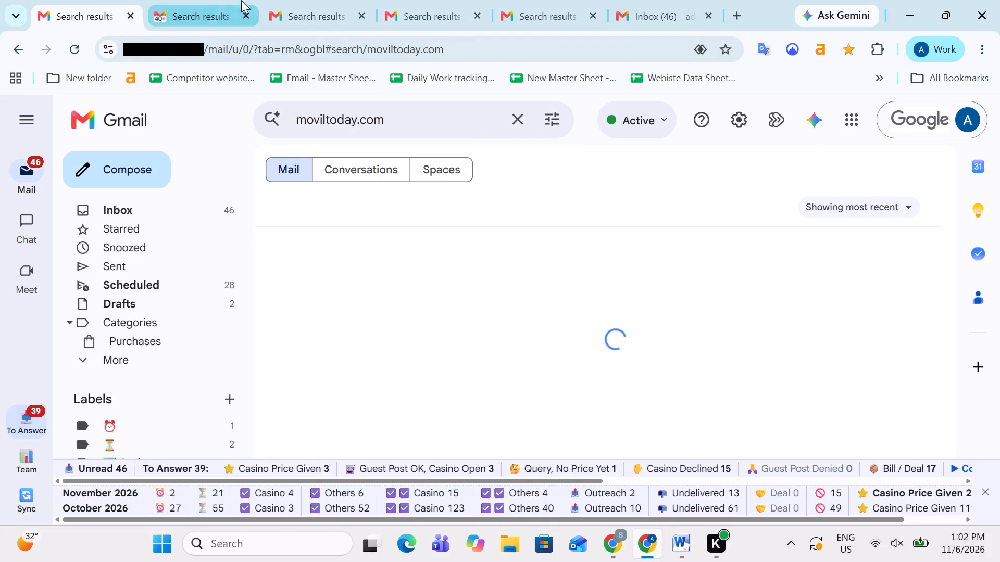
# Search the other four open Gmail accounts for moviltoday.com, replacing the existing search in each mailbox.
pyautogui.click(203, 0)
pyautogui.click(514, 119)
pyautogui.hotkey('ctrl', 'v')
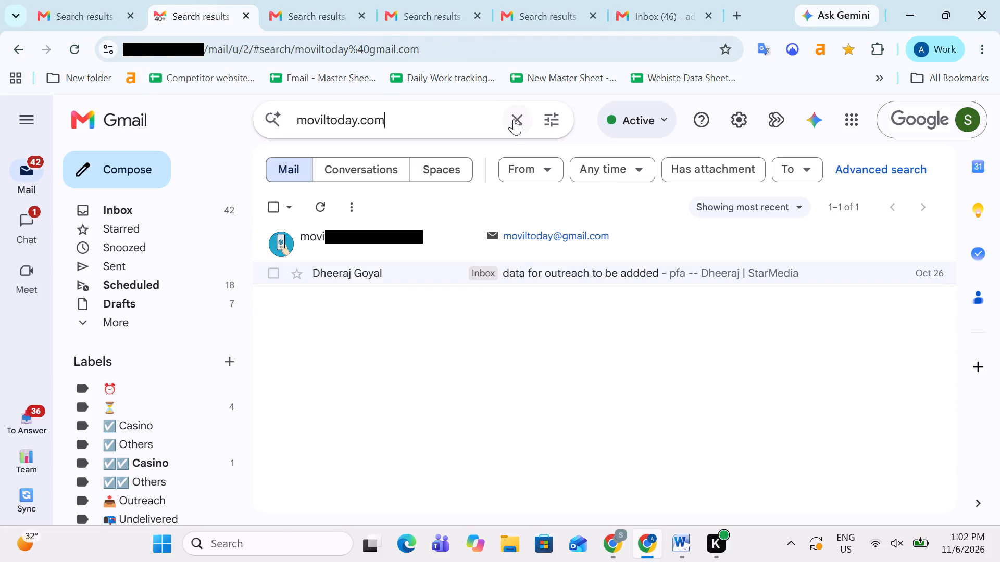
pyautogui.press('Return')
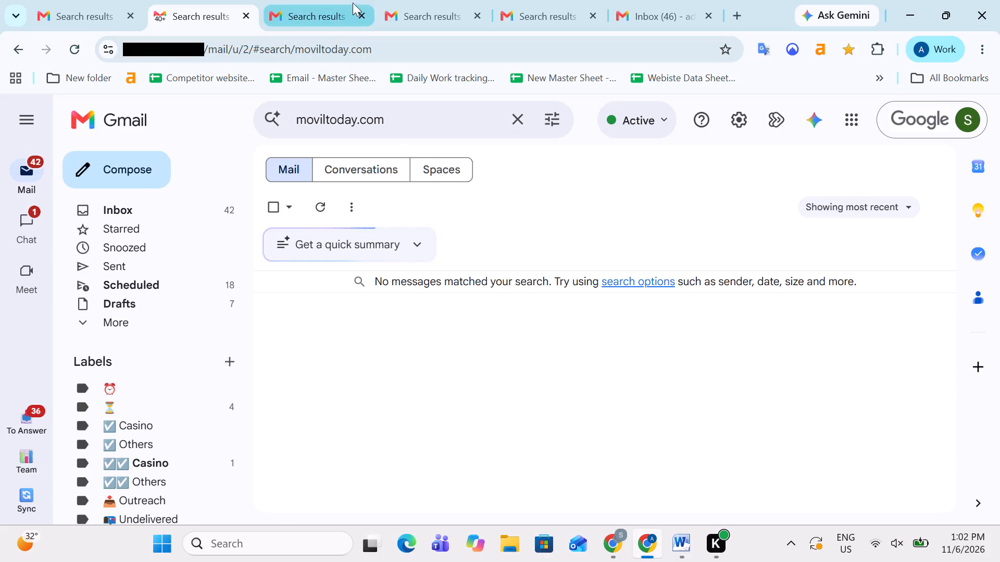
pyautogui.click(353, 3)
pyautogui.click(514, 111)
pyautogui.hotkey('ctrl', 'v')
pyautogui.press('Return')
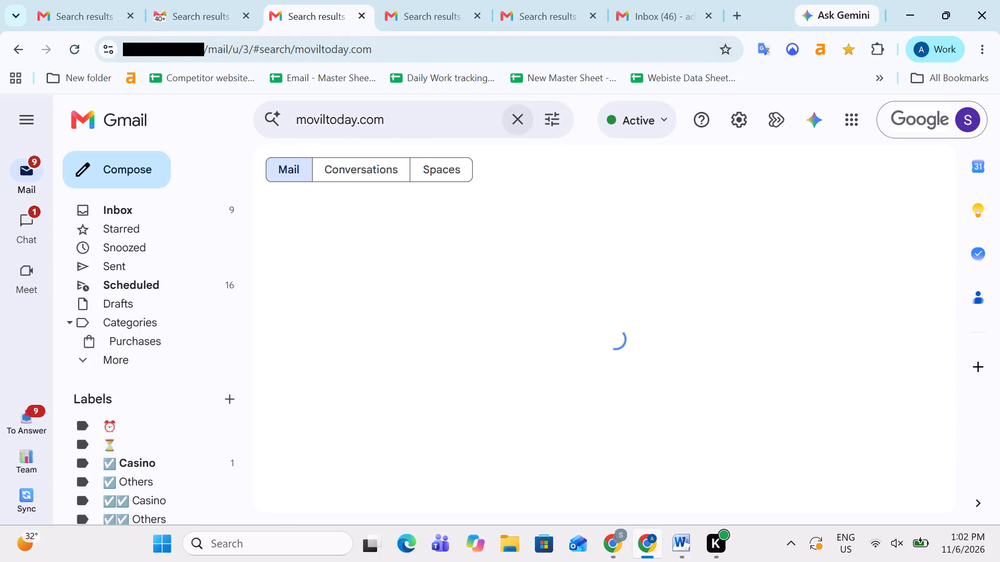
pyautogui.click(446, 0)
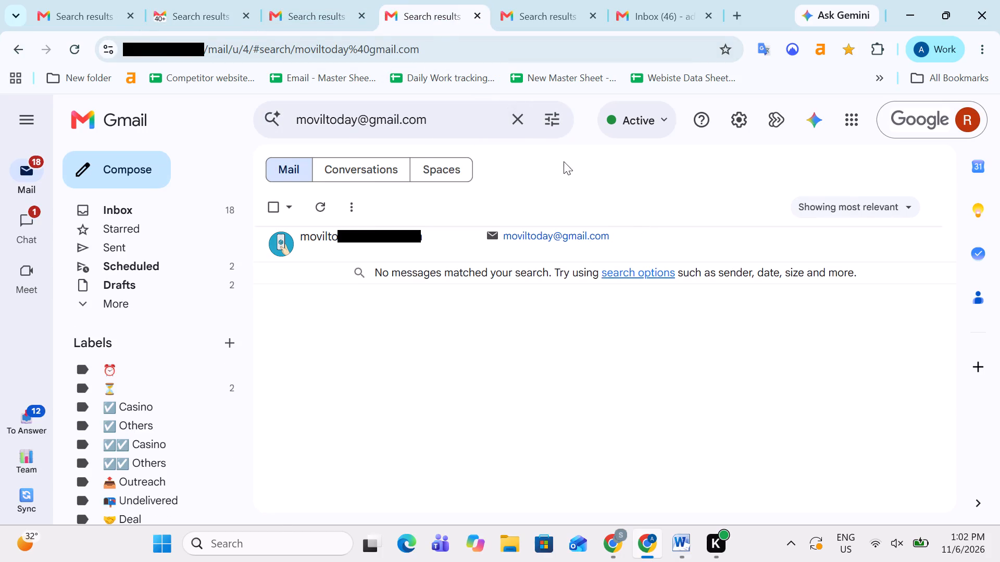
pyautogui.click(521, 129)
pyautogui.hotkey('ctrl', 'v')
pyautogui.press('Return')
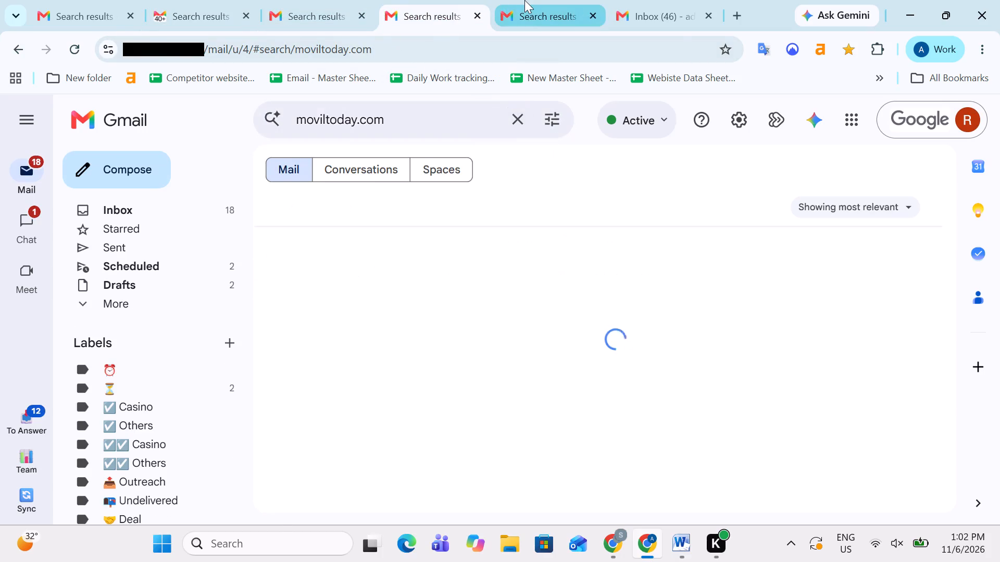
pyautogui.click(524, 0)
pyautogui.click(534, 116)
pyautogui.hotkey('ctrl', 'v')
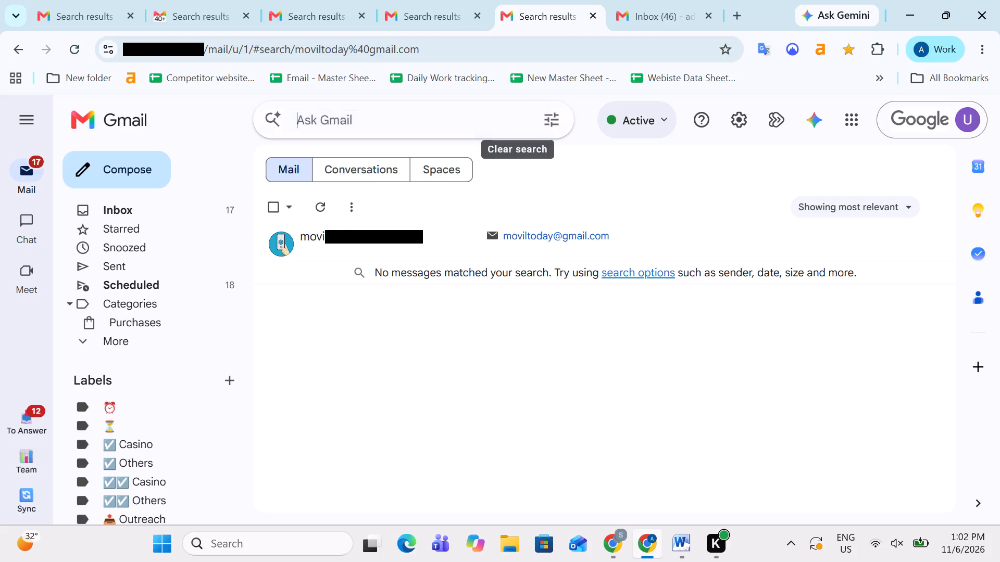
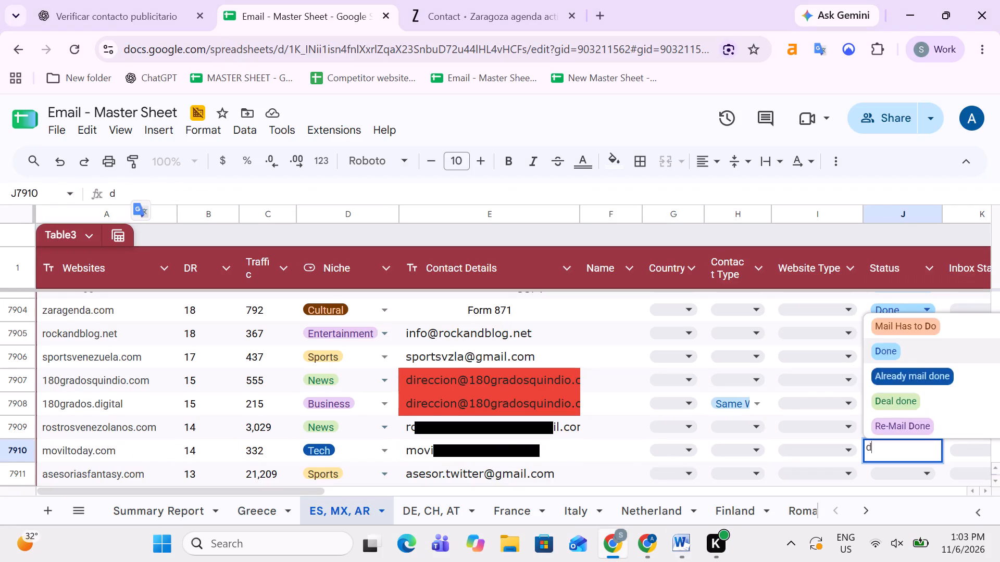
# Set the Status of the moviltoday.com row to Done.
pyautogui.press('Return')
pyautogui.press('Up')
# Look across the moviltoday.com row up to its Notes column and return to its Contact Details cell.
pyautogui.press('Right')
pyautogui.press('Right')
pyautogui.press('Right')
pyautogui.press('Right')
pyautogui.press('Right')
pyautogui.press('Right')
pyautogui.press('Left')
pyautogui.press('Left')
pyautogui.press('Left')
pyautogui.press('Left')
pyautogui.press('Left')
pyautogui.press('Left')
pyautogui.press('Left')
pyautogui.press('Left')
pyautogui.press('Left')
pyautogui.press('Left')
pyautogui.press('Left')
pyautogui.press('Left')
pyautogui.press('Left')
pyautogui.press('Left')
pyautogui.press('Left')
pyautogui.press('Left')
pyautogui.press('Left')
pyautogui.press('Left')
pyautogui.press('Left')
pyautogui.press('Left')
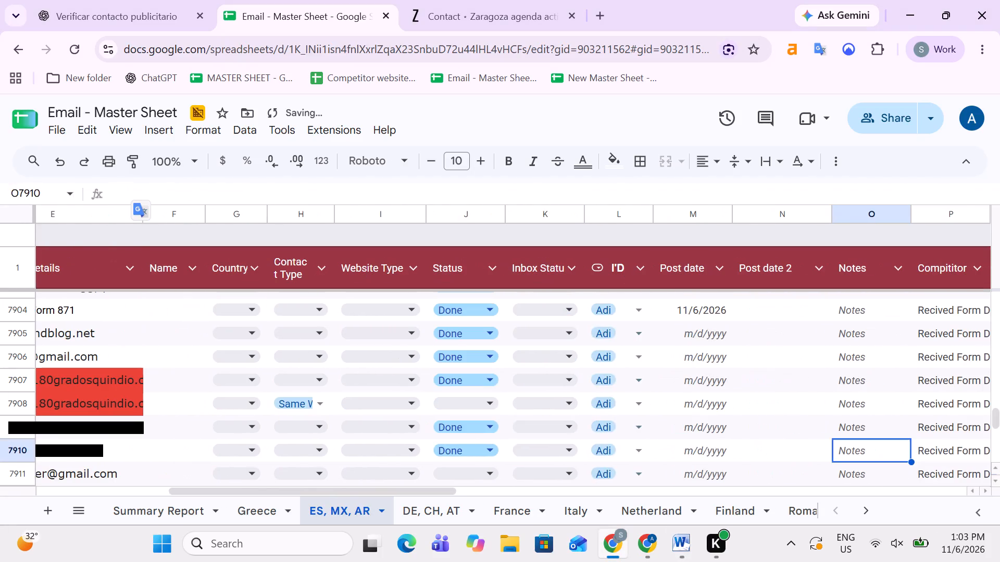
pyautogui.press('Right')
pyautogui.press('Right')
pyautogui.press('Right')
pyautogui.press('Right')
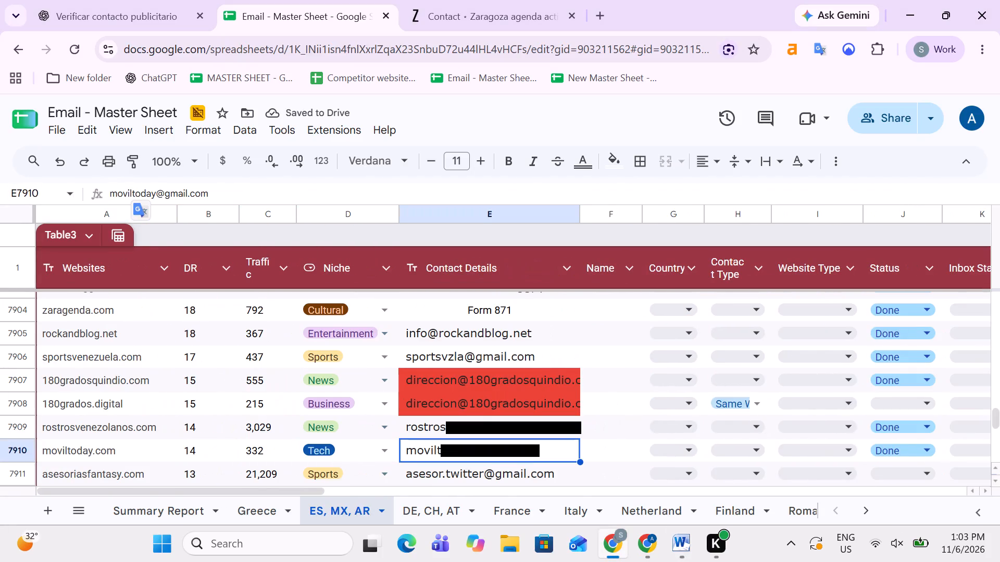
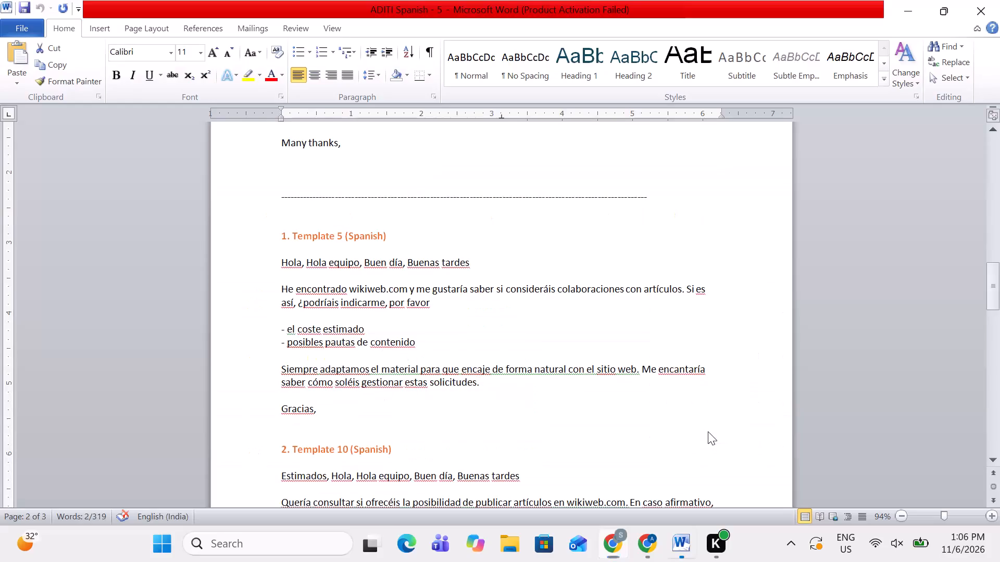
# Switch to the Email Master Sheet in Chrome and check the status and contact details in the asesoriasfantasy.com row.
pyautogui.hotkey('alt', 'Tab')
pyautogui.press('Down')
pyautogui.press('Down')
pyautogui.press('Down')
pyautogui.press('Down')
pyautogui.press('Up')
pyautogui.press('Up')
pyautogui.press('Up')
pyautogui.press('Left')
pyautogui.press('Left')
pyautogui.press('Left')
pyautogui.press('Left')
pyautogui.press('Left')
pyautogui.press('Left')
pyautogui.press('Left')
pyautogui.press('Left')
pyautogui.press('Left')
pyautogui.press('Left')
pyautogui.press('Left')
pyautogui.press('Left')
pyautogui.press('Left')
pyautogui.press('Left')
pyautogui.press('Left')
pyautogui.press('Left')
pyautogui.press('Left')
pyautogui.press('Left')
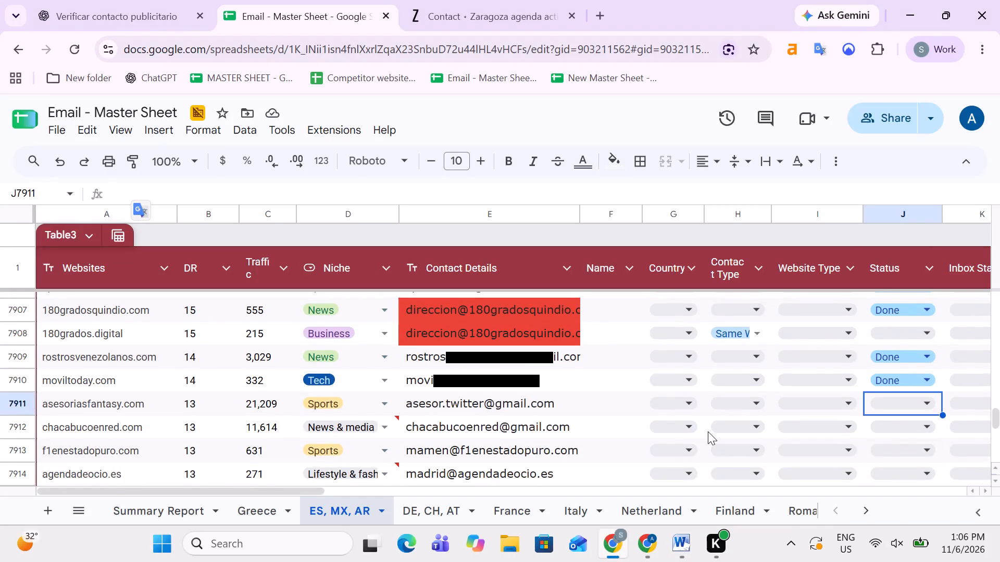
pyautogui.press('Right')
pyautogui.press('Right')
pyautogui.press('Right')
pyautogui.press('Right')
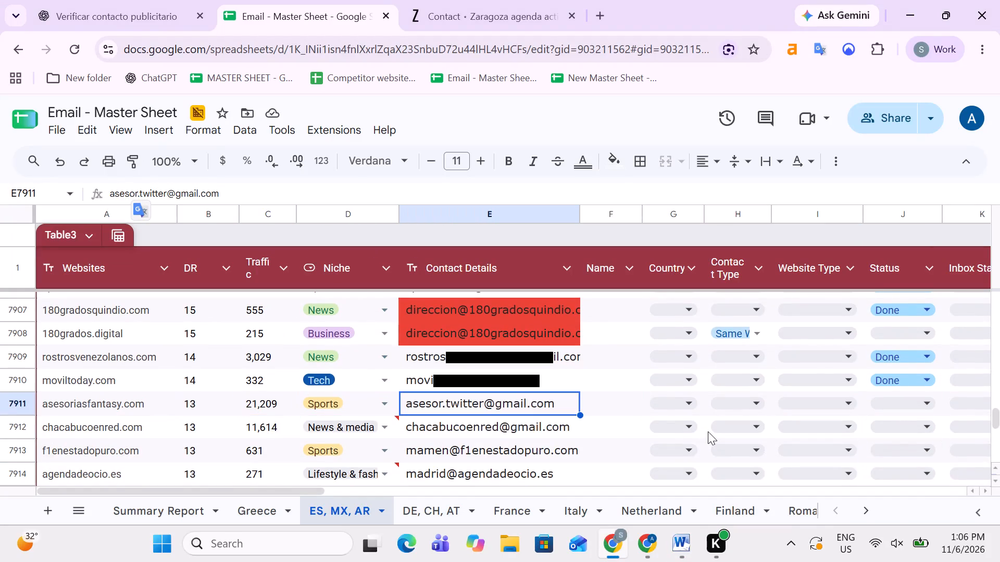
# Copy asesoriasfantasy.com from the Websites column and open that site in place of the Zaragoza agenda contact page.
pyautogui.press('Left')
pyautogui.press('Left')
pyautogui.press('Left')
pyautogui.press('Left')
pyautogui.press('Left')
pyautogui.press('Left')
pyautogui.press('Left')
pyautogui.press('Left')
pyautogui.press('Left')
pyautogui.press('Left')
pyautogui.press('Left')
pyautogui.press('Left')
pyautogui.press('Left')
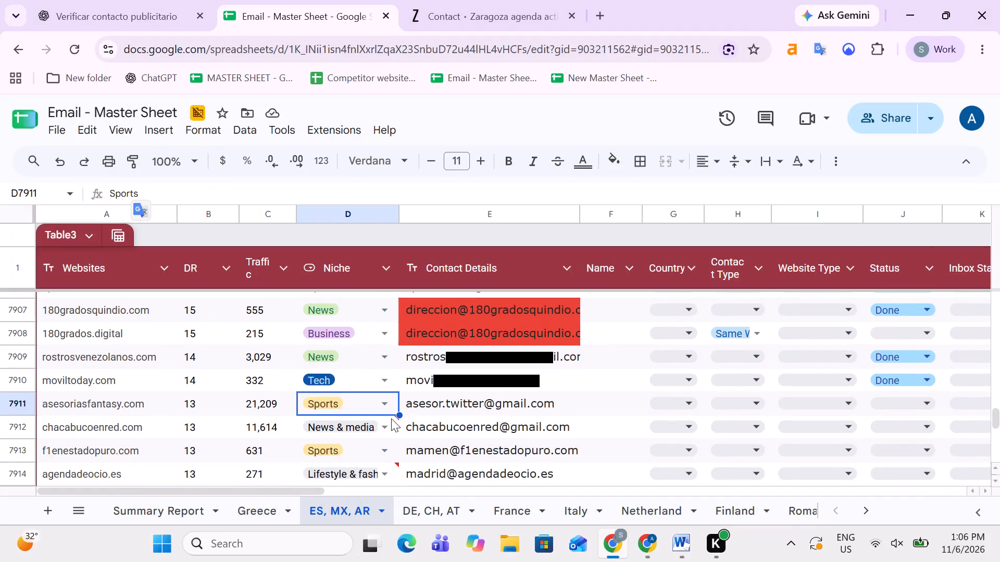
pyautogui.hotkey('ctrl', 'c')
pyautogui.click(479, 0)
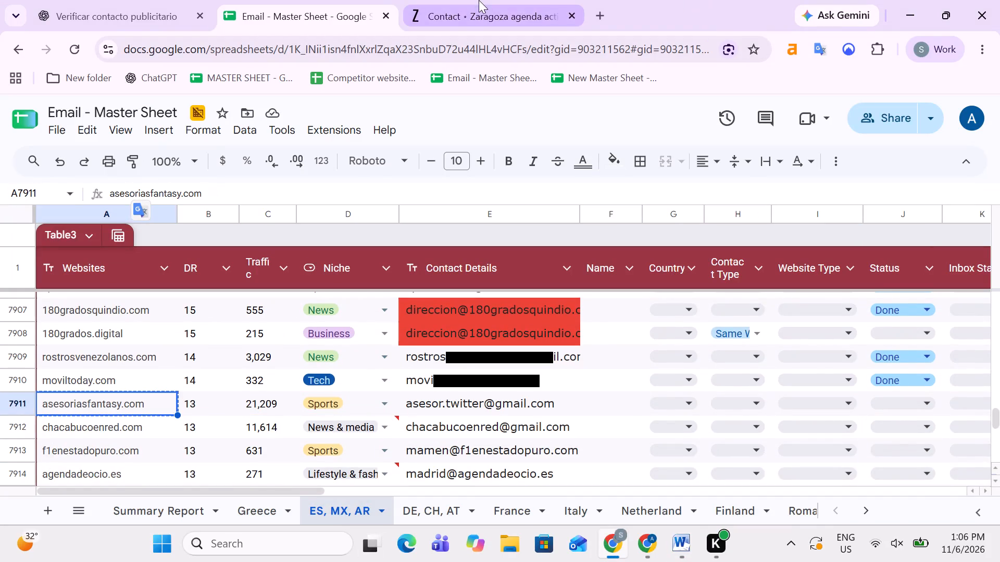
pyautogui.click(457, 48)
pyautogui.hotkey('ctrl', 'v')
pyautogui.press('Return')
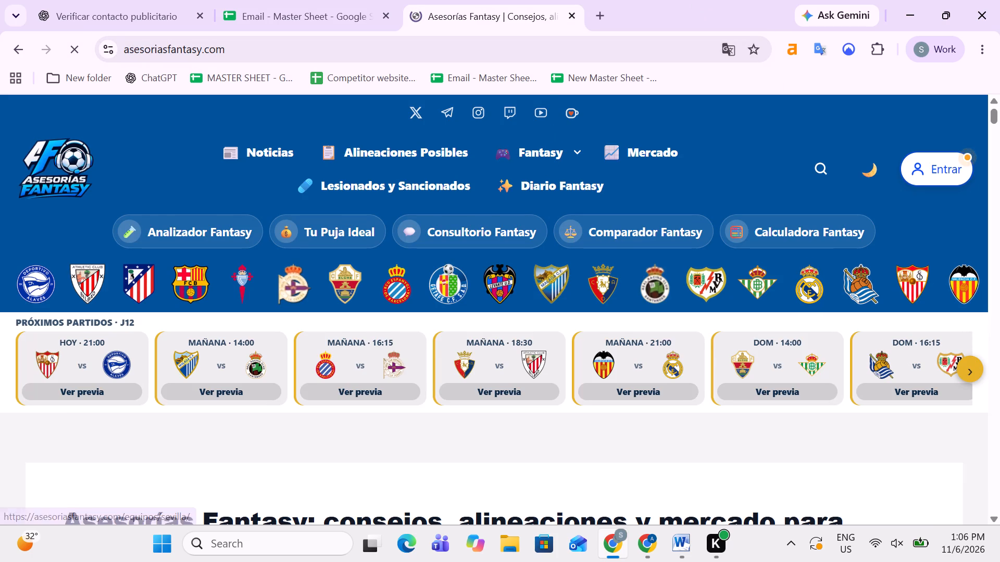
# Open the Contact page from the footer of asesoriasfantasy.com and find the site's contact email address.
pyautogui.moveTo(994, 113); pyautogui.dragTo(999, 423)
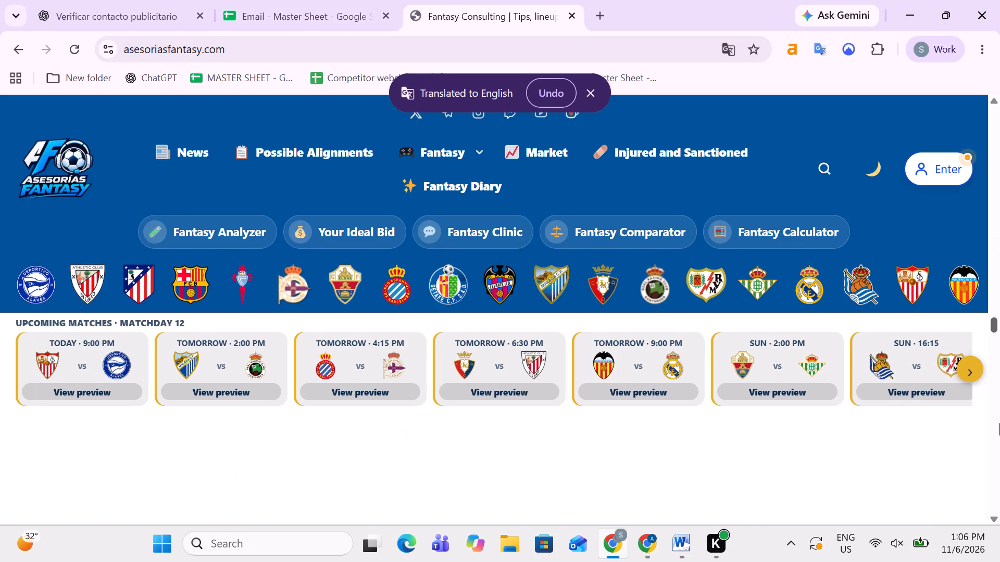
pyautogui.moveTo(999, 423); pyautogui.dragTo(999, 561)
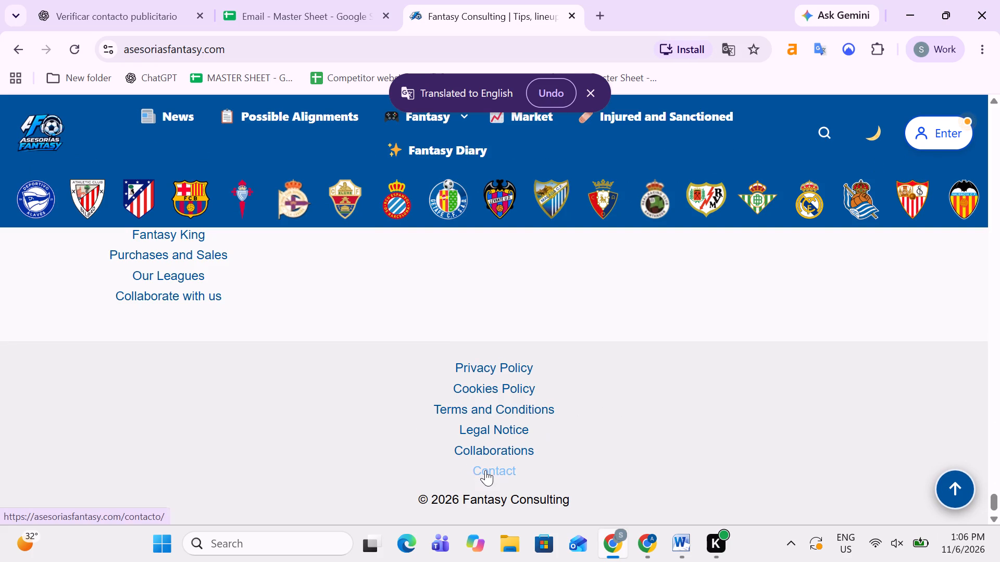
pyautogui.click(485, 470)
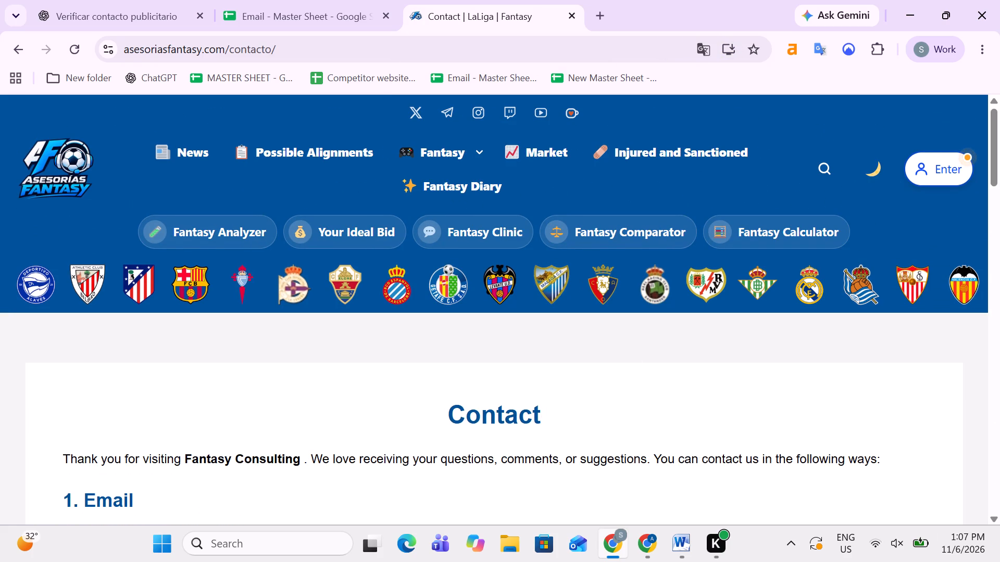
pyautogui.scroll(-2, 569, 278)
pyautogui.scroll(-3, 511, 320)
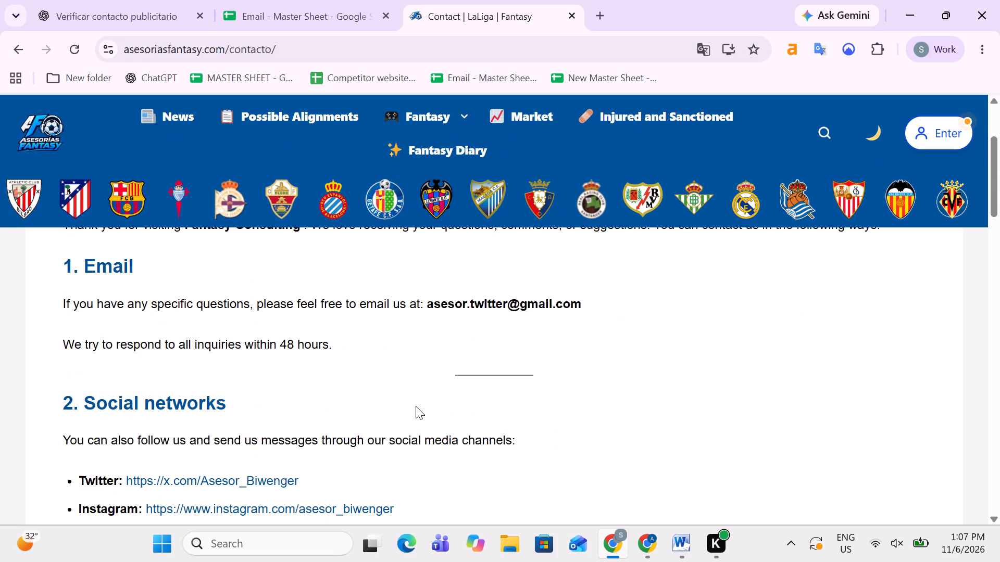
# Look through the rest of the asesoriasfantasy.com Contact page and open the site's collaboration page from the footer.
pyautogui.scroll(-4, 386, 415)
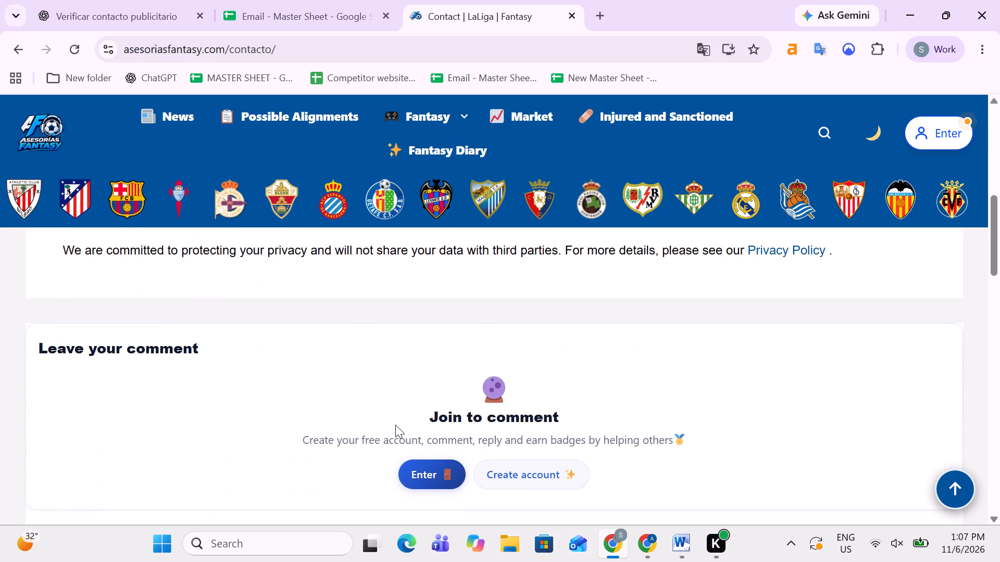
pyautogui.scroll(4, 389, 428)
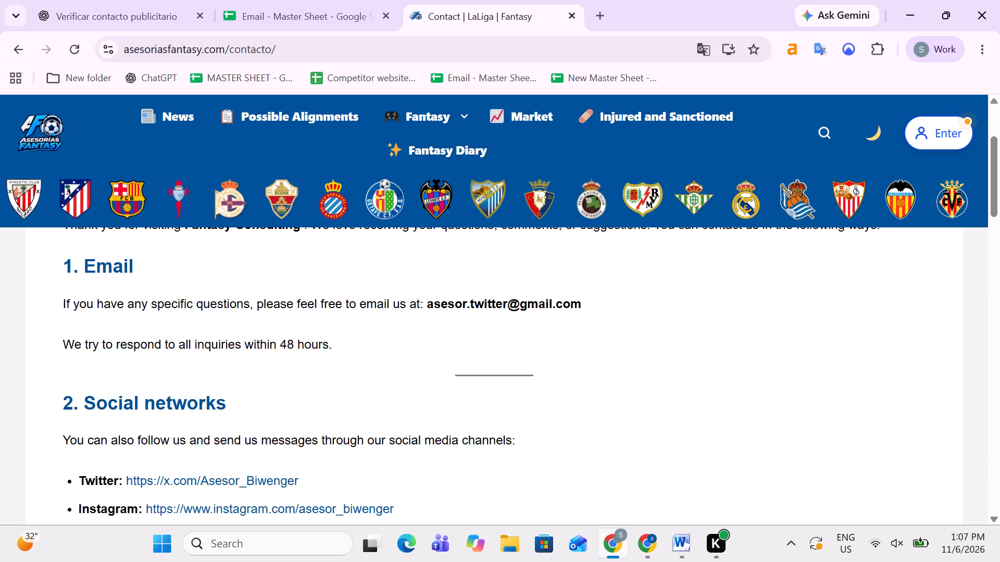
pyautogui.scroll(-10, 542, 342)
pyautogui.scroll(-4, 582, 448)
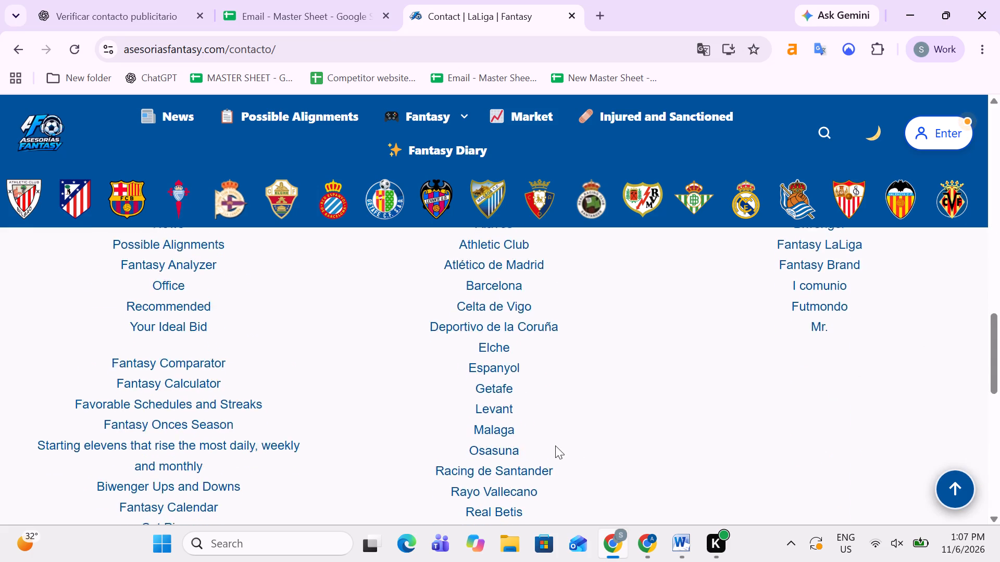
pyautogui.scroll(-12, 555, 445)
pyautogui.click(497, 443)
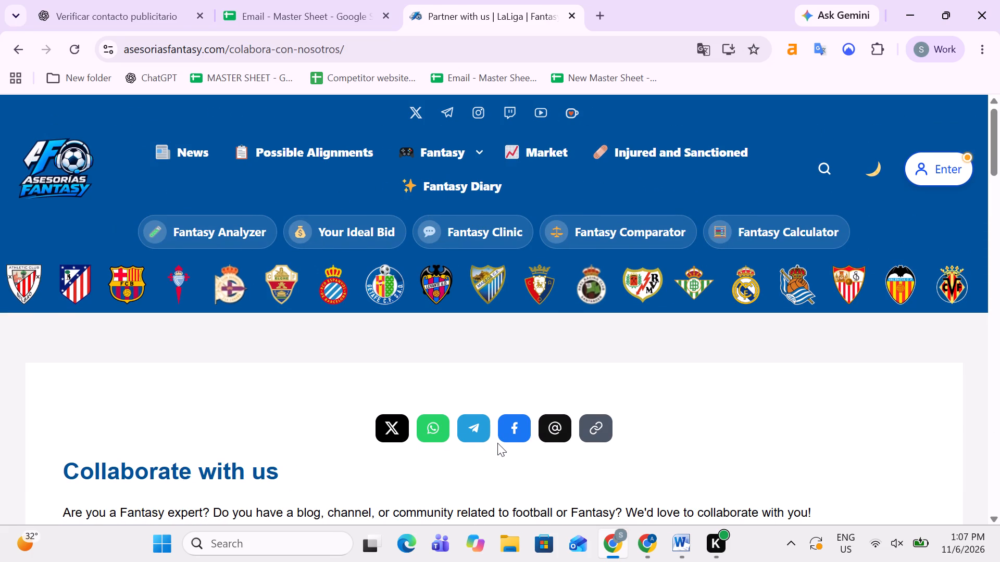
# Read the "Collaborate with us" page for the collaboration contact method, and close the site.
pyautogui.scroll(-4, 561, 378)
pyautogui.scroll(2, 421, 406)
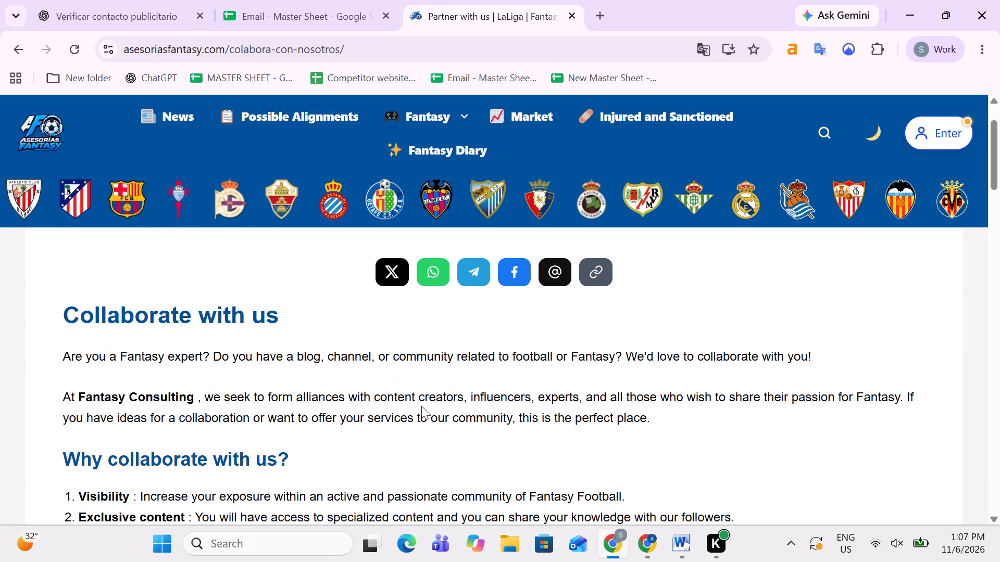
pyautogui.scroll(-9, 423, 406)
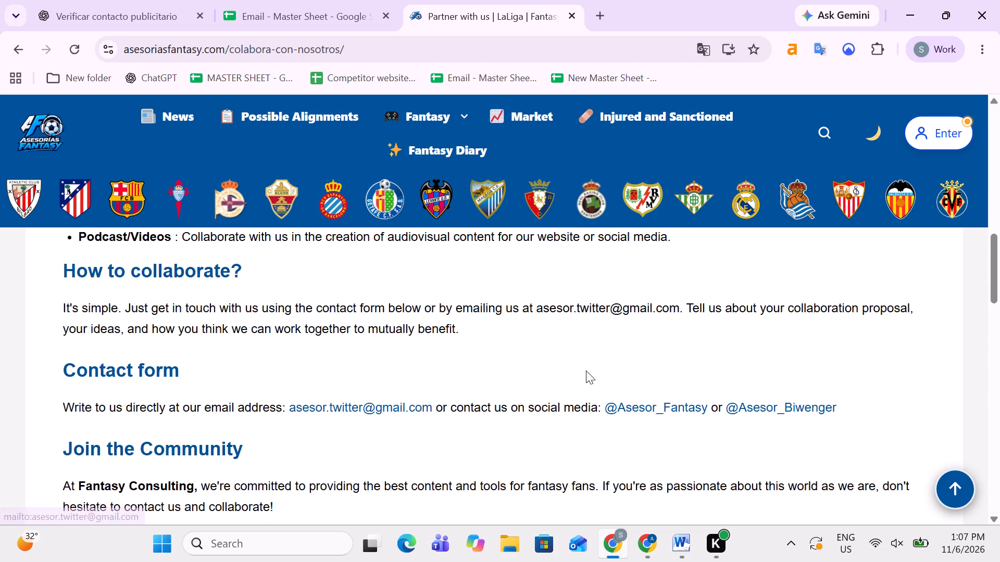
pyautogui.scroll(-2, 565, 387)
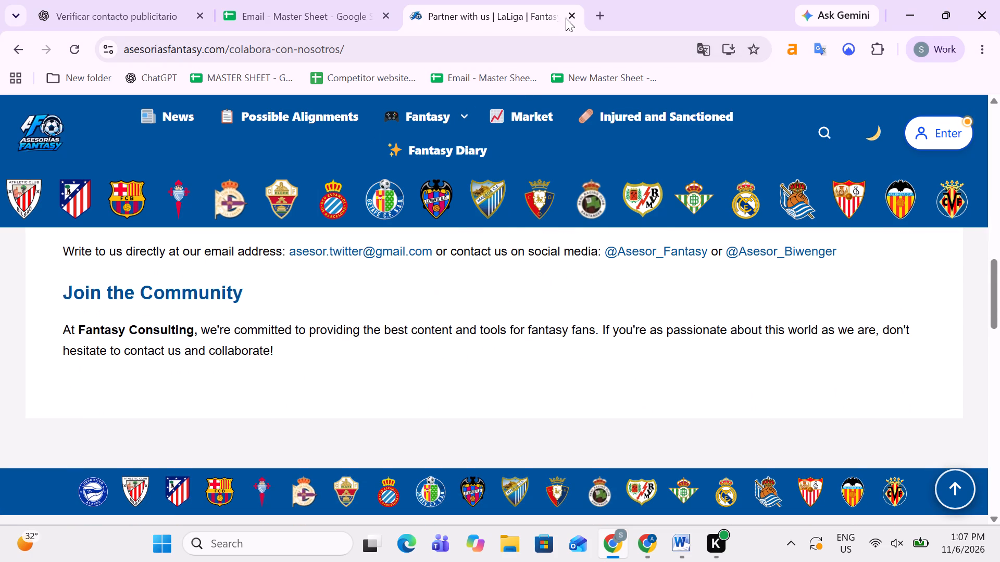
pyautogui.click(572, 12)
# Copy the contact email address of asesoriasfantasy.com from the Contact Details column in row 7911.
pyautogui.press('Right')
pyautogui.press('Right')
pyautogui.press('Right')
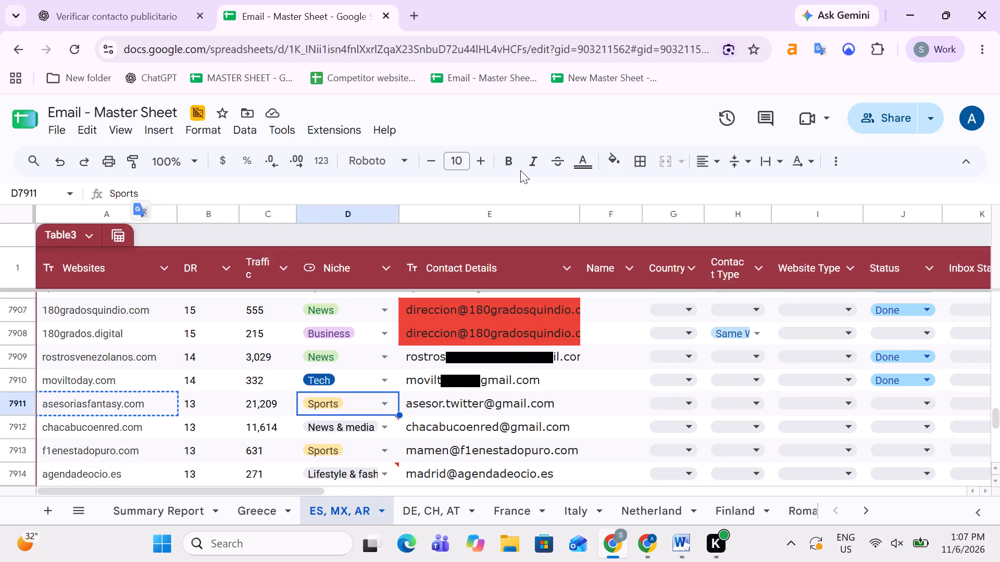
pyautogui.press('Right')
pyautogui.scroll(3, 520, 170)
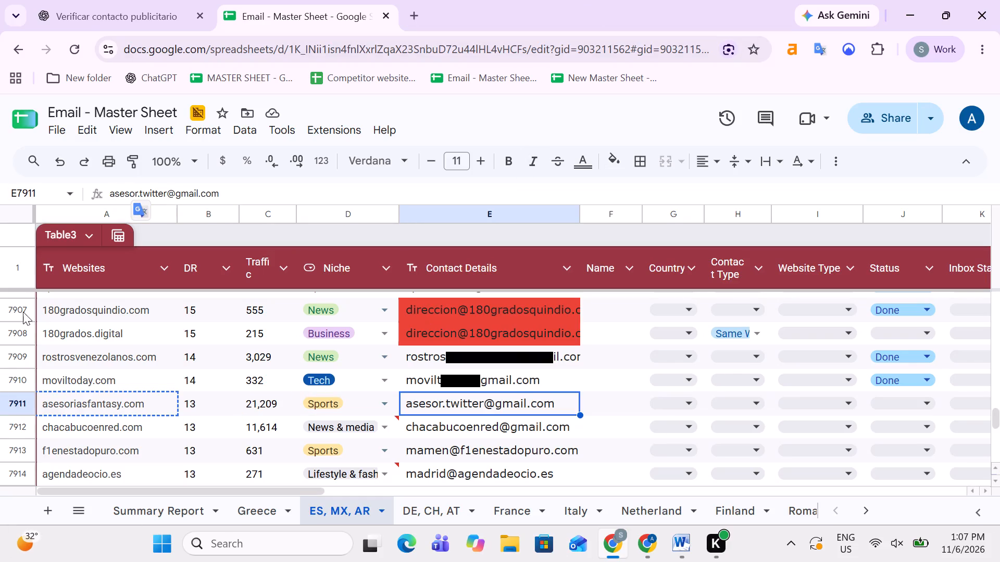
pyautogui.tripleClick(182, 190)
pyautogui.hotkey('ctrl', 'c')
pyautogui.hotkey('ctrl', 'c')
pyautogui.hotkey('ctrl', 'c')
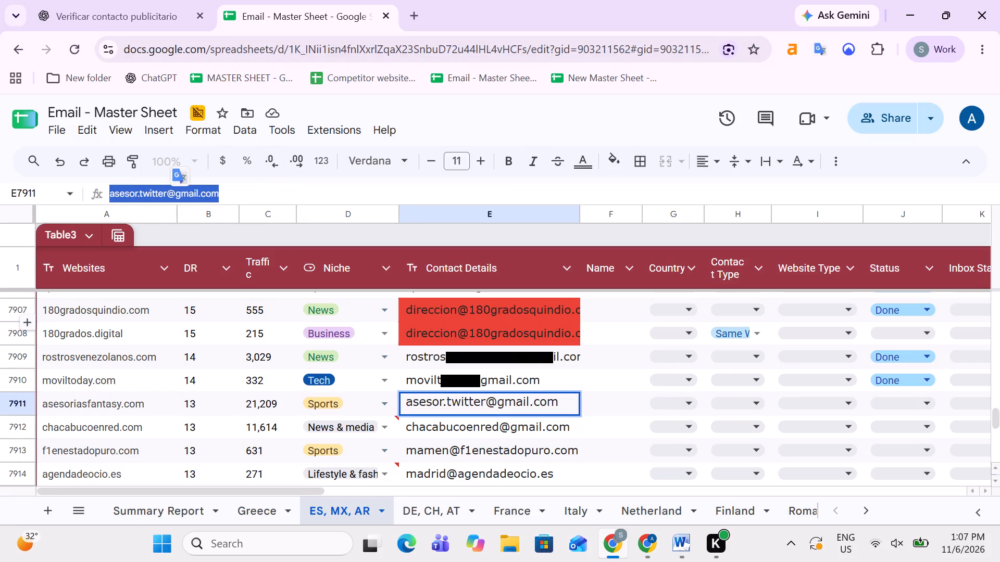